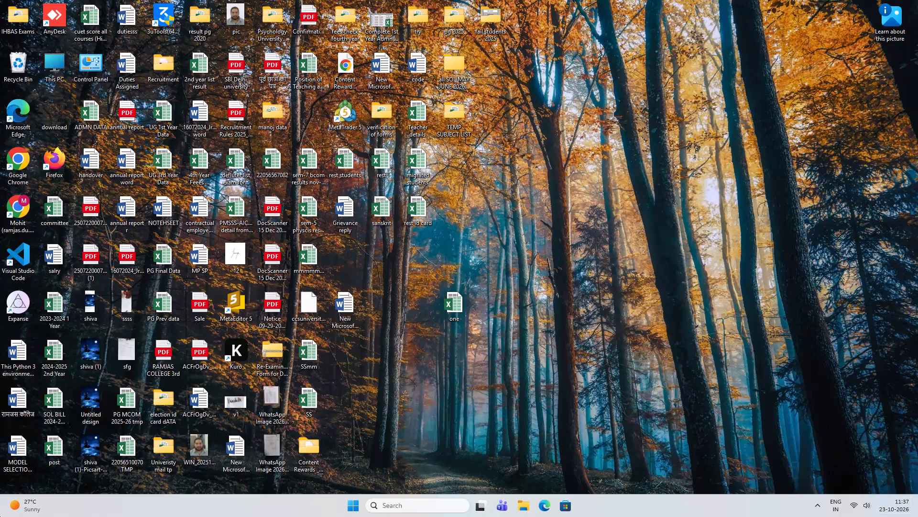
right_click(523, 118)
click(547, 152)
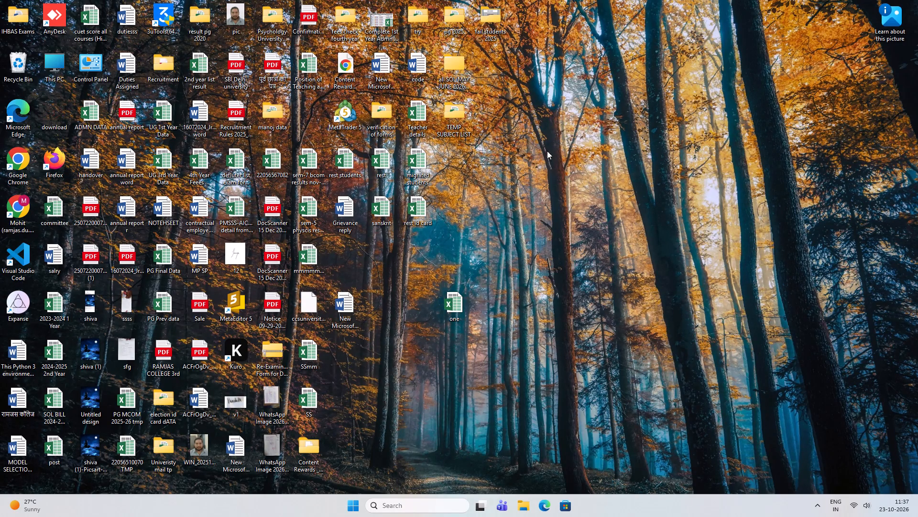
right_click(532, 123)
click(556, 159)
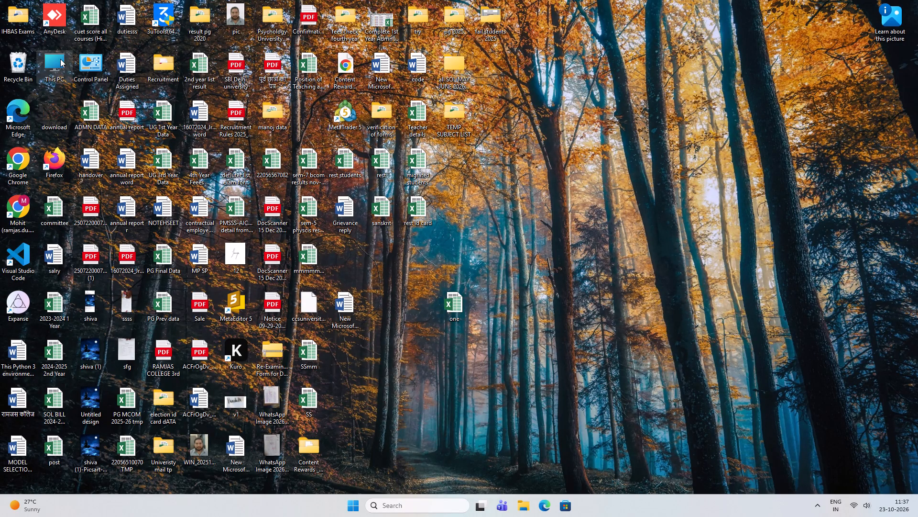
Open the Word document "Letter for office items" from the Phoolwati Mam folder on New Volume (E:).
double_click(60, 59)
double_click(258, 97)
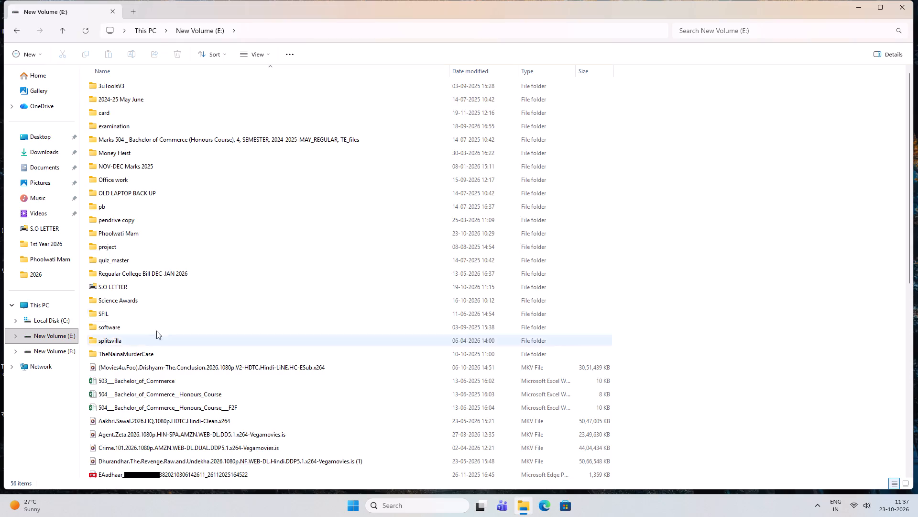
double_click(124, 234)
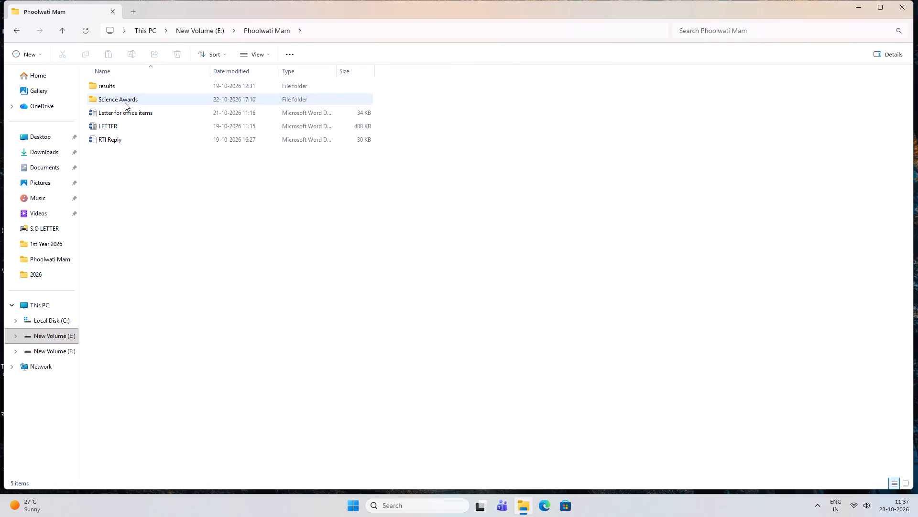
double_click(128, 110)
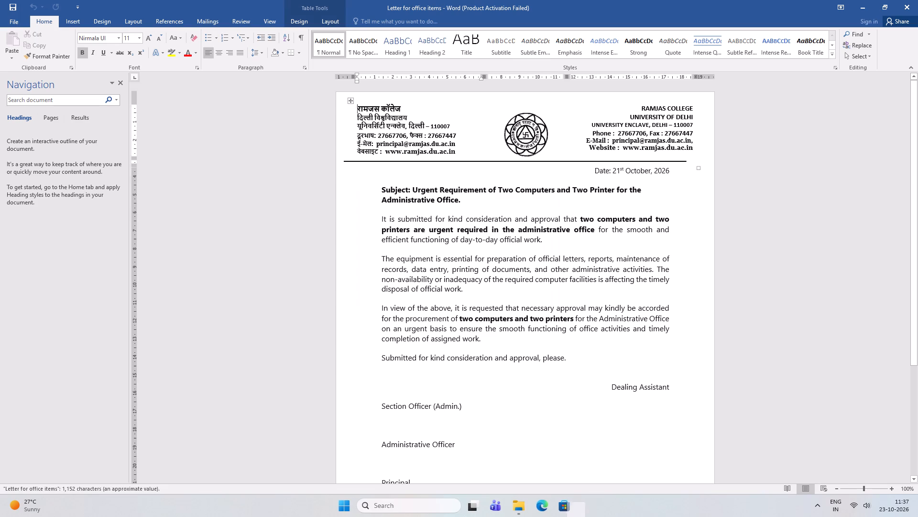
Dismiss the Office activation wizard and hide the Navigation pane to clear the view of the letter.
click(663, 220)
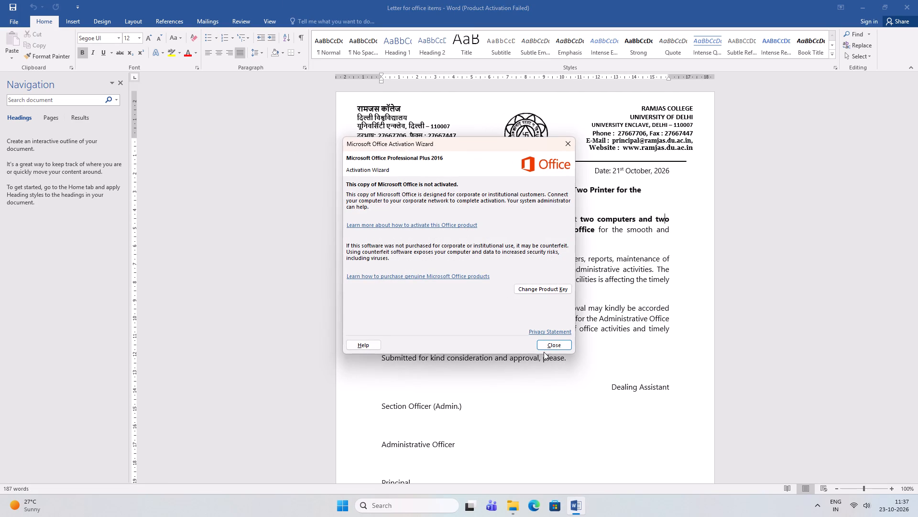
click(548, 347)
click(120, 84)
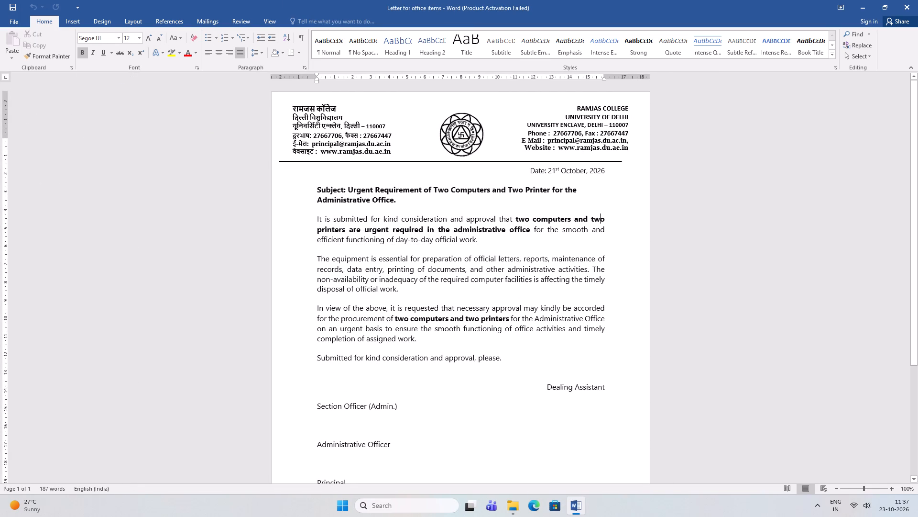
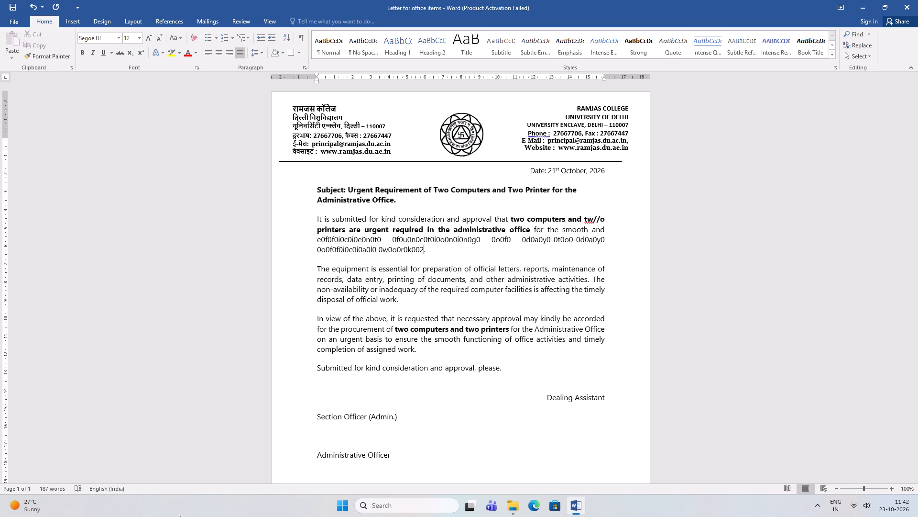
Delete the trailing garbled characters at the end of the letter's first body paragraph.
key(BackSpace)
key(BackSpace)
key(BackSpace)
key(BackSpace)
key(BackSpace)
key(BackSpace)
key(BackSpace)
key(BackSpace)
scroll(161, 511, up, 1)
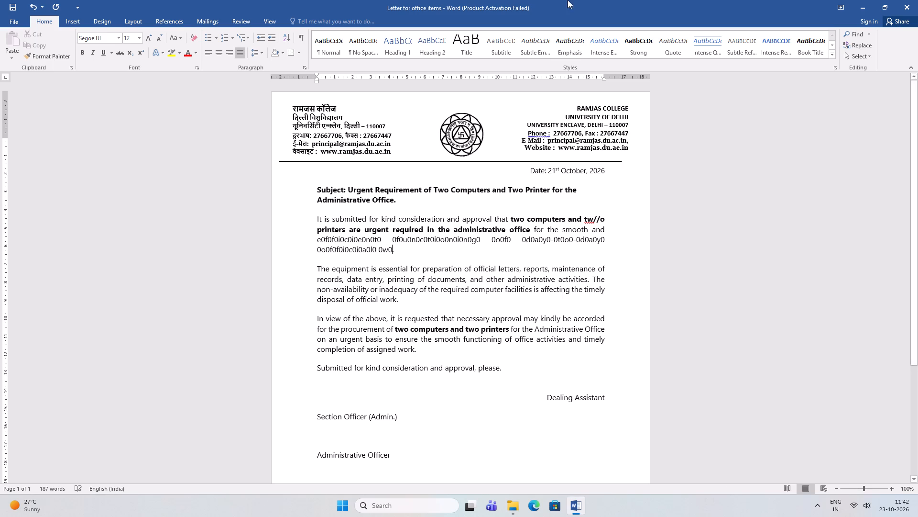
Close the letter without saving its changes.
click(909, 0)
click(470, 274)
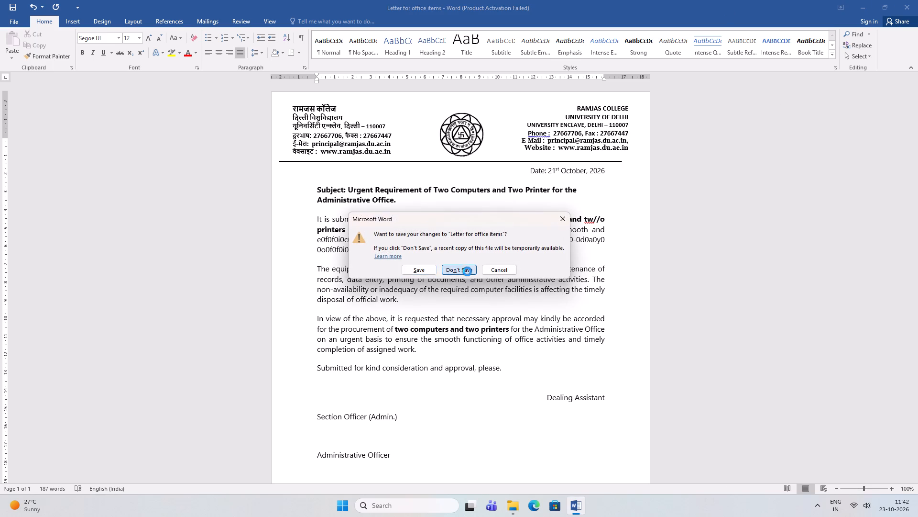
Reopen the document "Letter for office items" and dismiss the Office activation wizard.
double_click(142, 114)
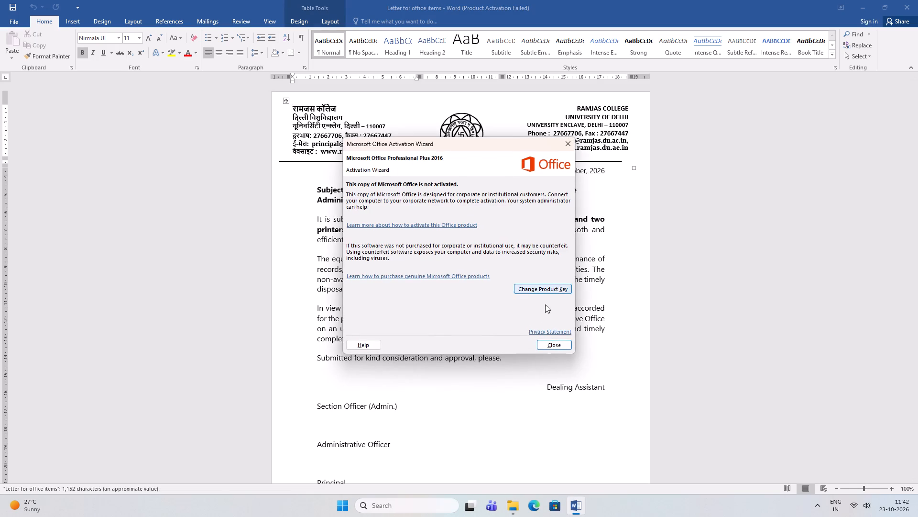
click(544, 344)
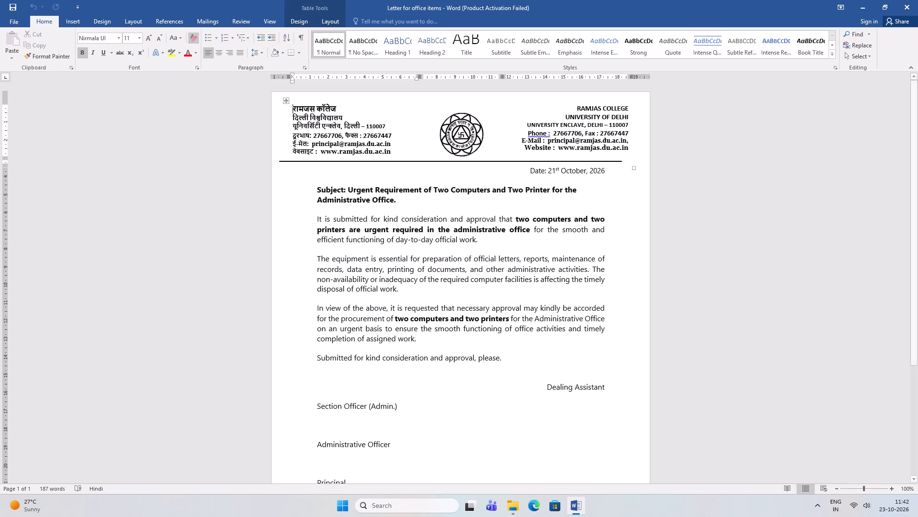
Insert "Junior Assistant in" before "Administrative Office" in the letter's subject line.
click(579, 189)
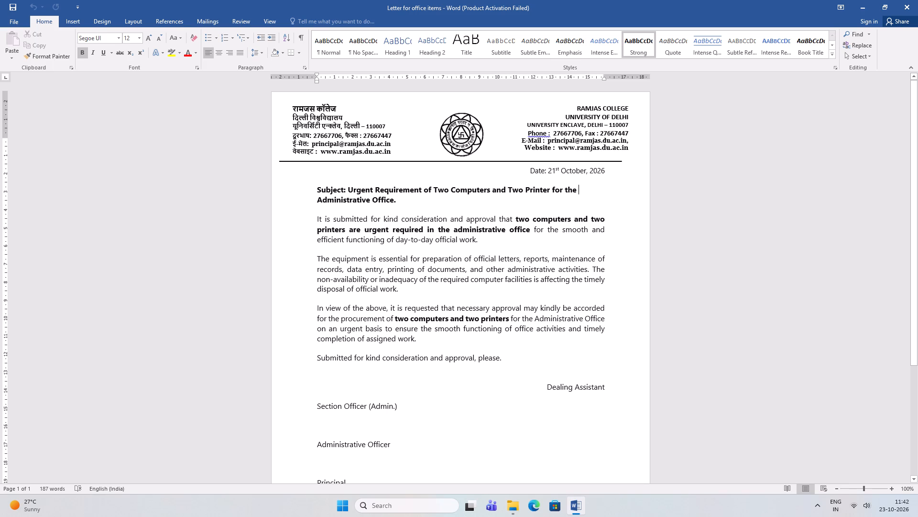
text(Junior Assist)
text(ant inh)
key(space)
key(BackSpace)
key(BackSpace)
key(space)
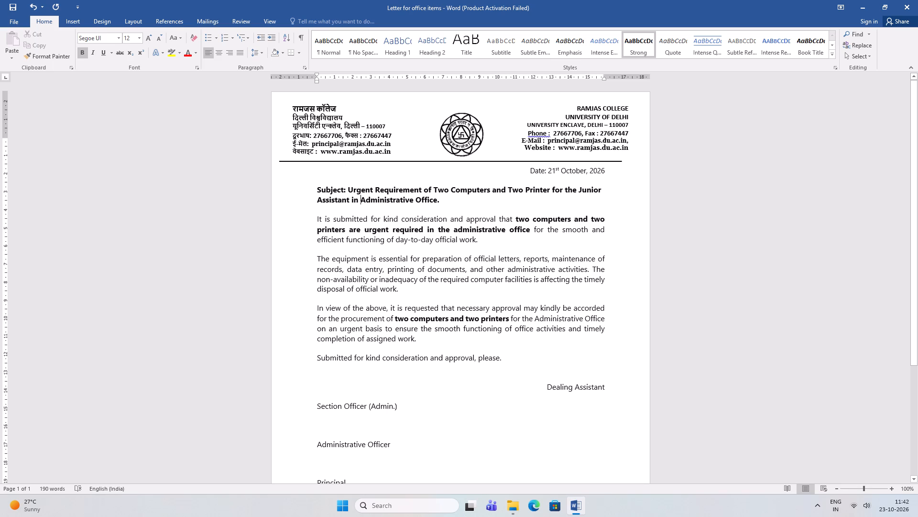
Add an empty paragraph after the first body paragraph ending in "day-to-day official work.".
click(484, 240)
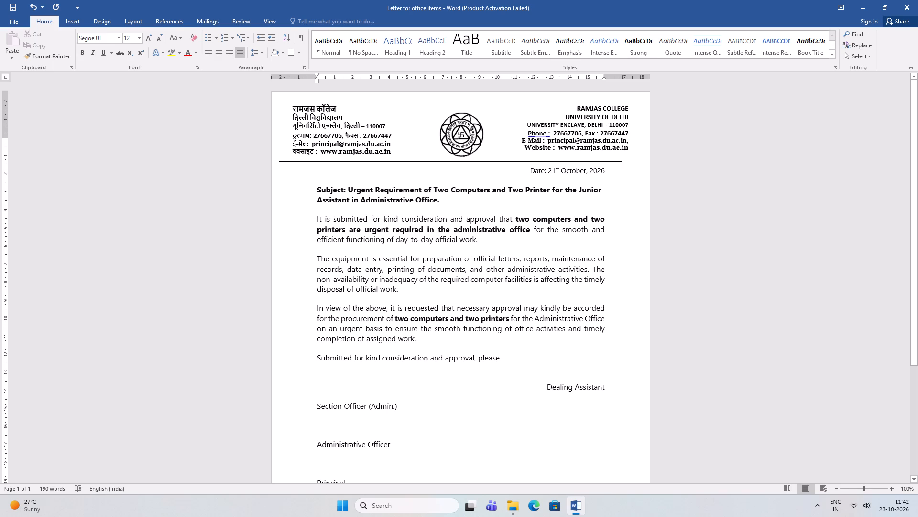
key(Return)
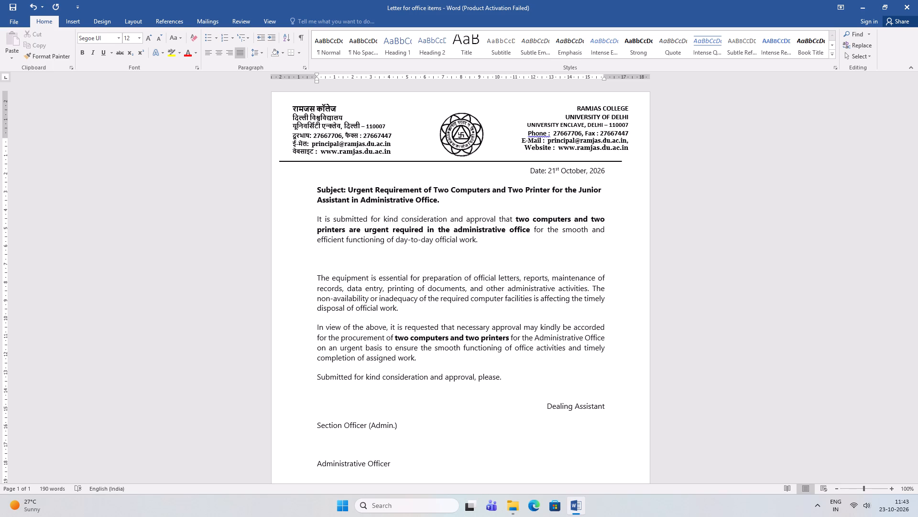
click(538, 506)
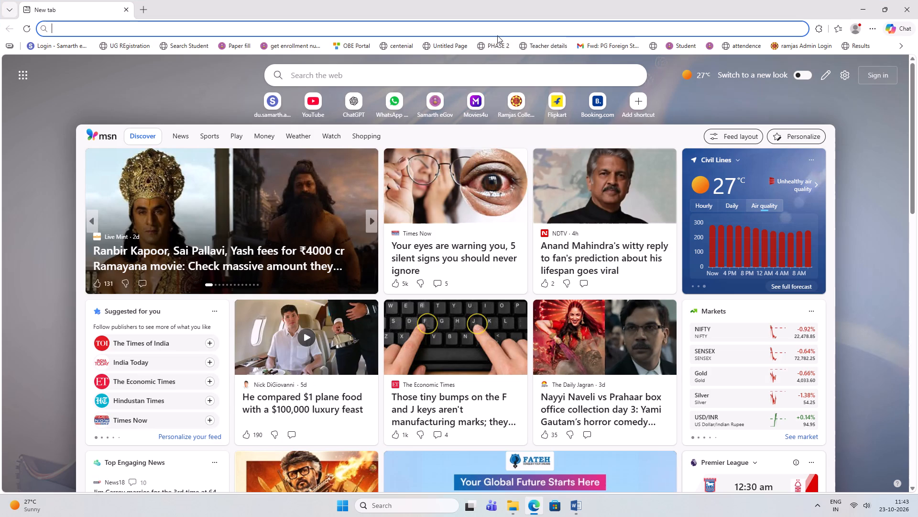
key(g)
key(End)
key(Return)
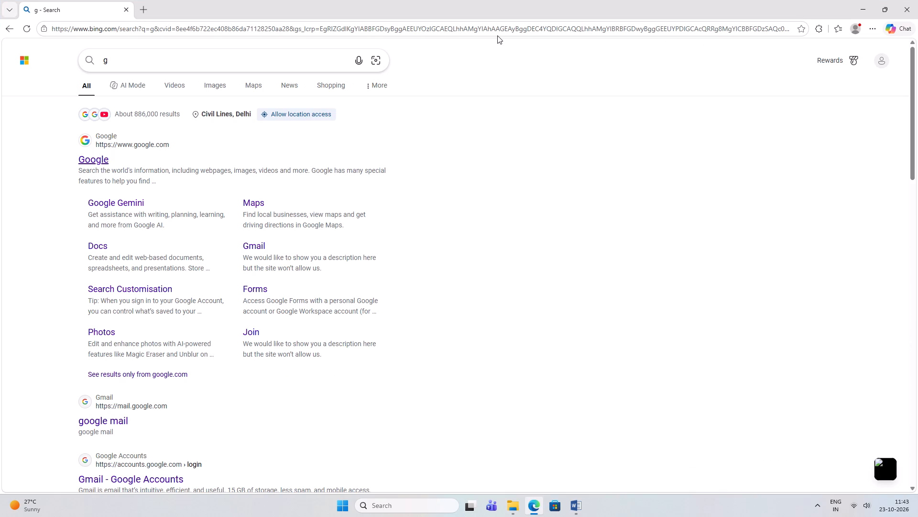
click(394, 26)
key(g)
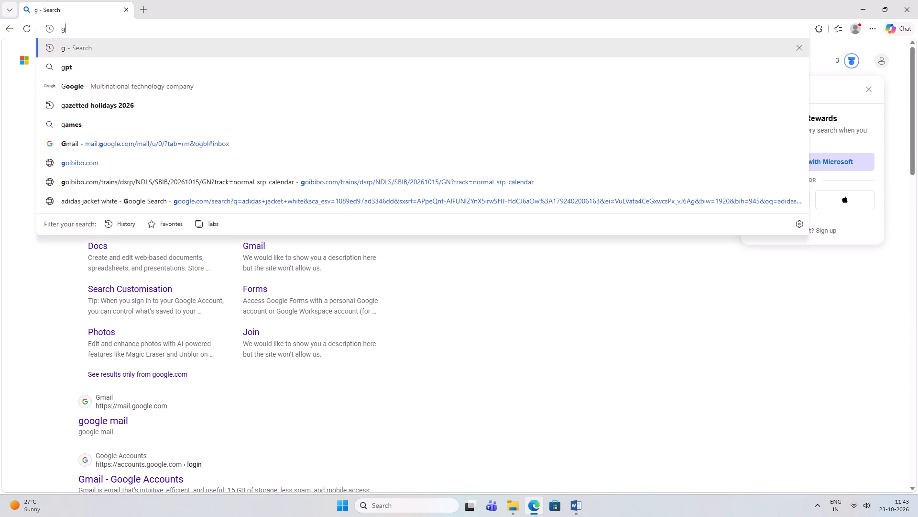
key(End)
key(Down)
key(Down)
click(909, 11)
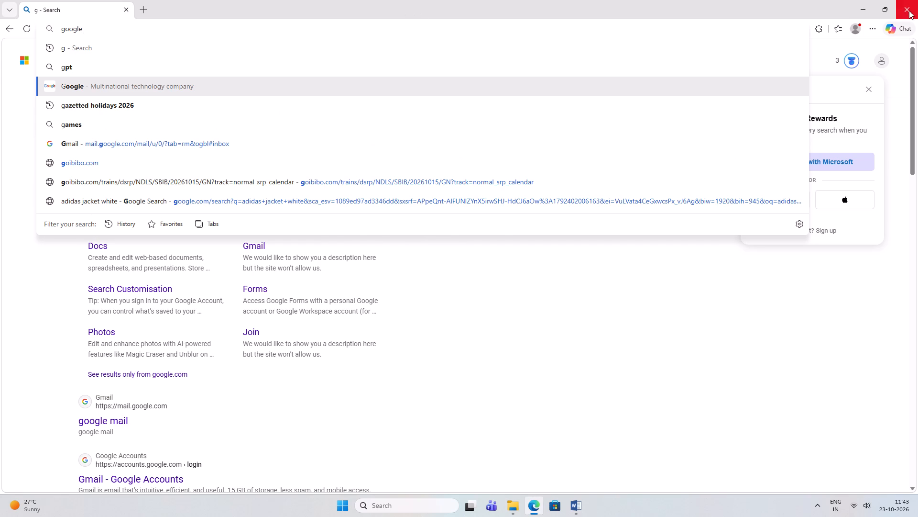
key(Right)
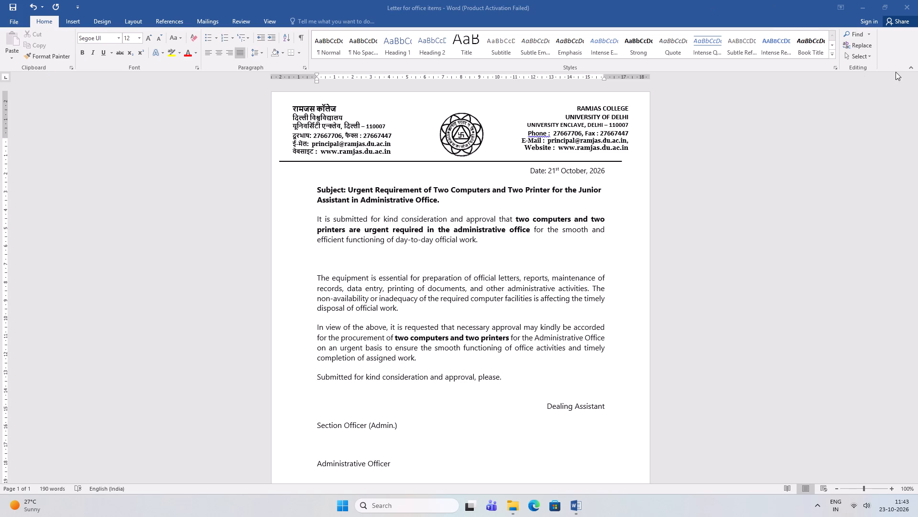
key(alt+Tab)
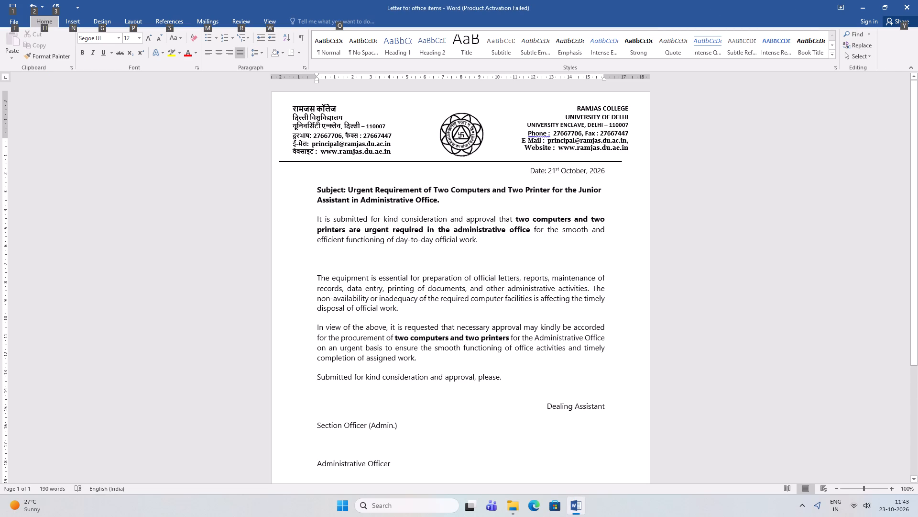
Switch to Microsoft Edge and go to google.com.
click(536, 507)
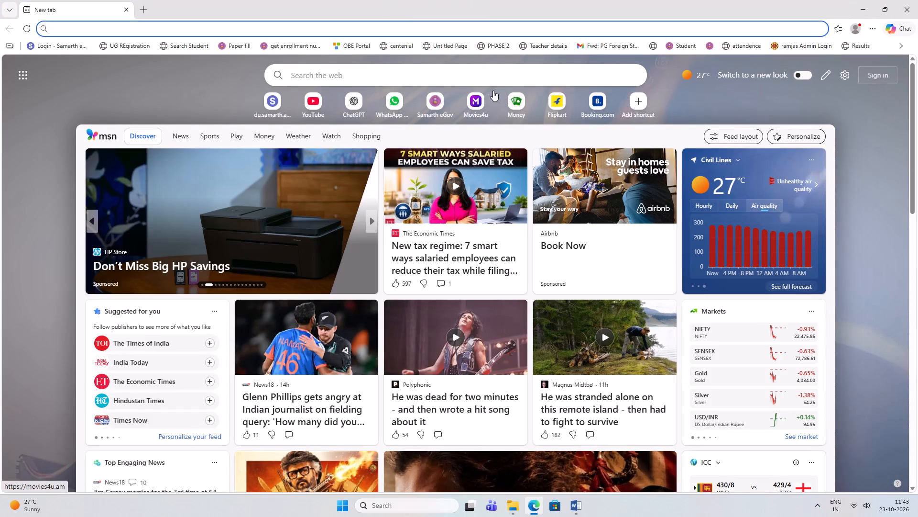
key(g)
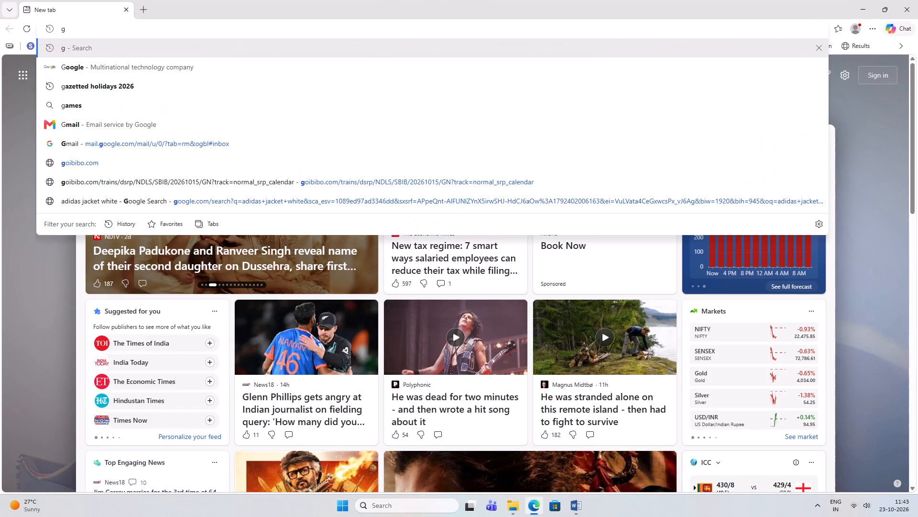
text(ool)
key(BackSpace)
text(gle.com)
key(Return)
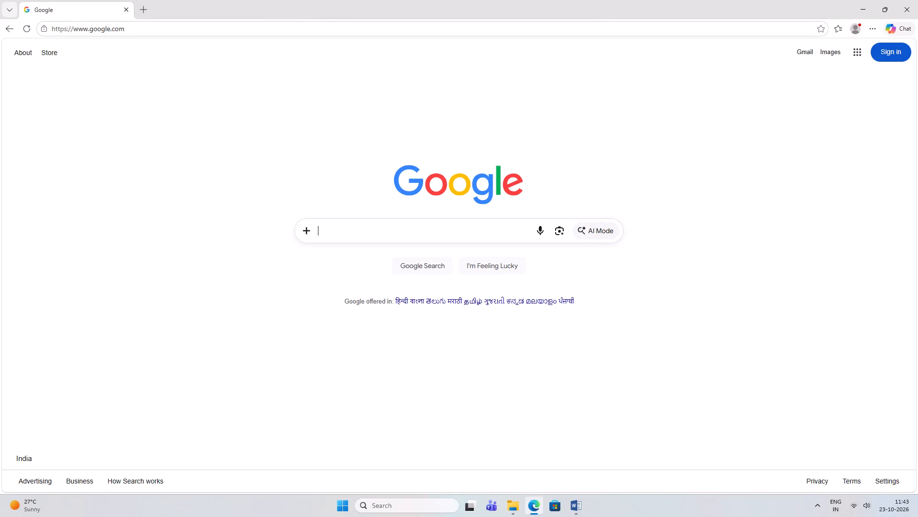
Search Google for "google translate".
text(goo)
key(Down)
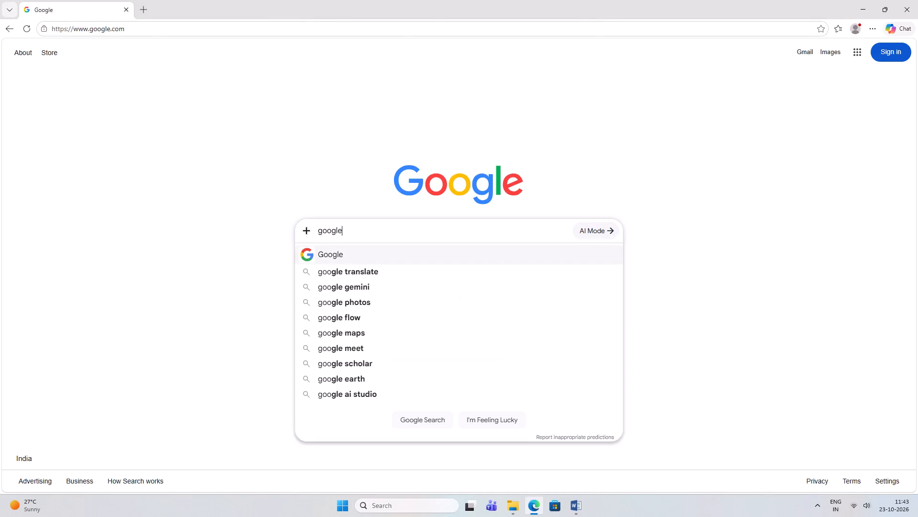
key(Down)
key(Return)
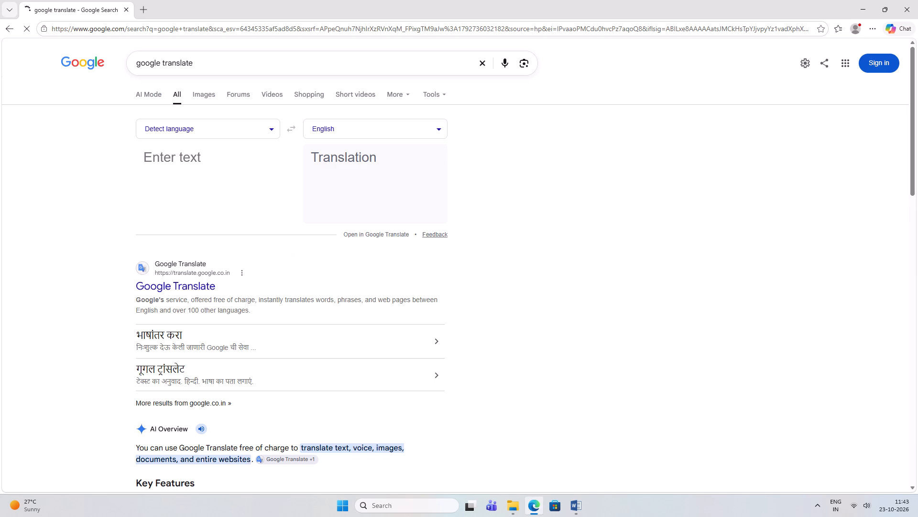
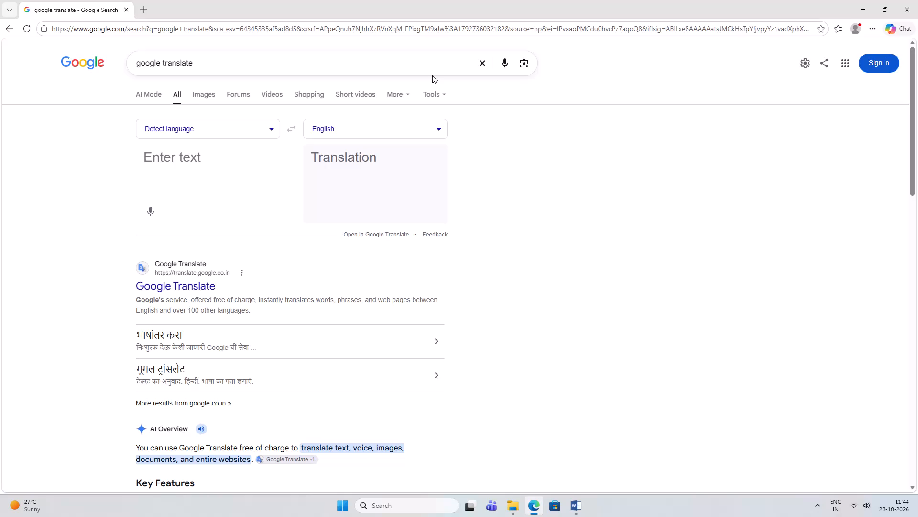
Set the translator's source language to Hindi and enter "kaafi samay se" for translation into English.
click(277, 129)
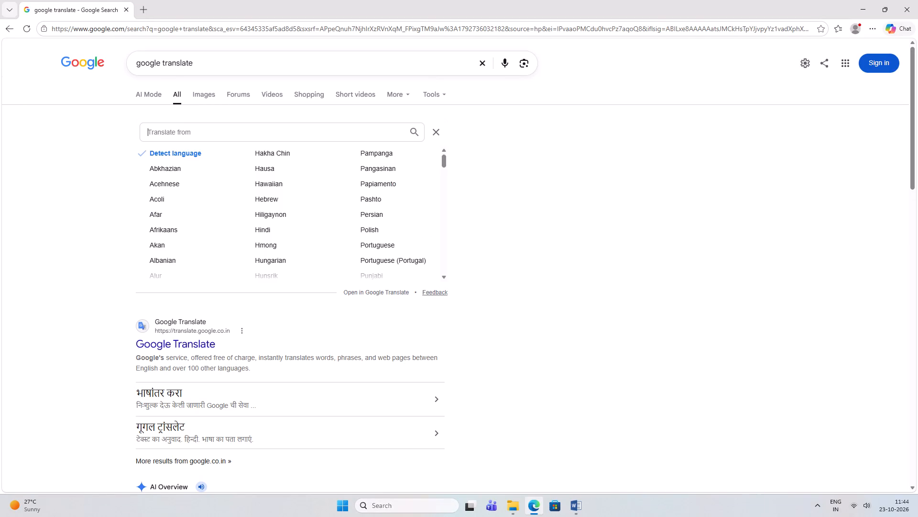
click(261, 237)
click(292, 227)
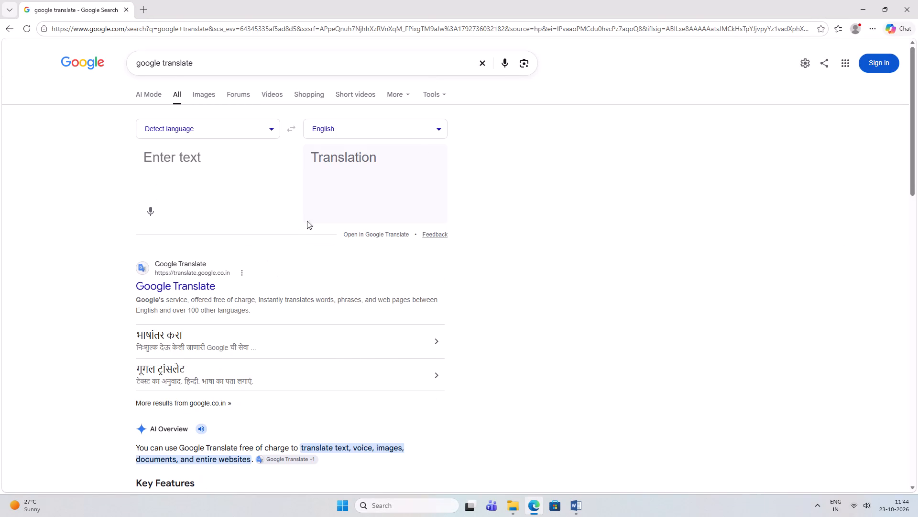
click(203, 159)
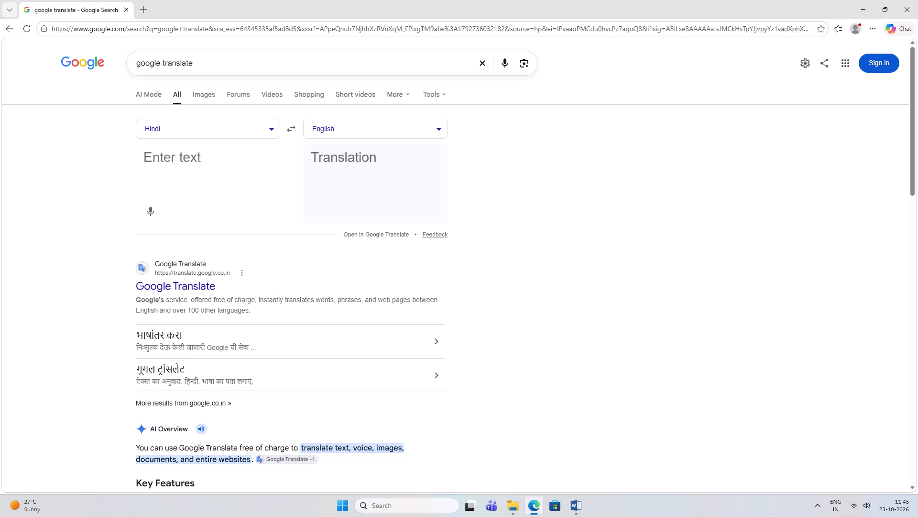
text(kaafi)
key(space)
text(sama)
text(y se)
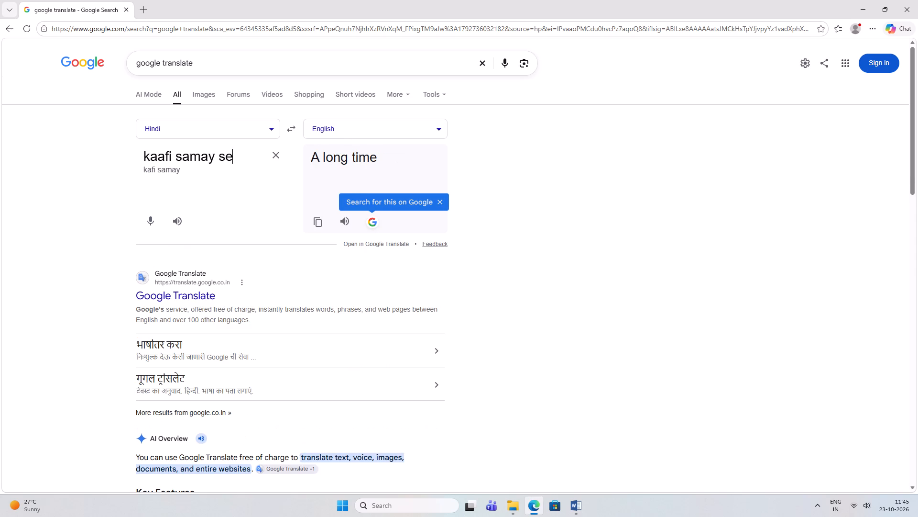
key(space)
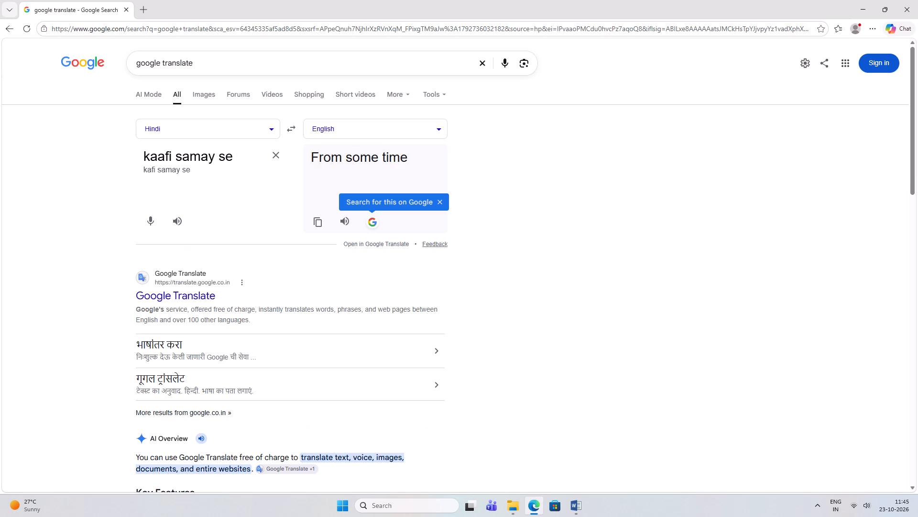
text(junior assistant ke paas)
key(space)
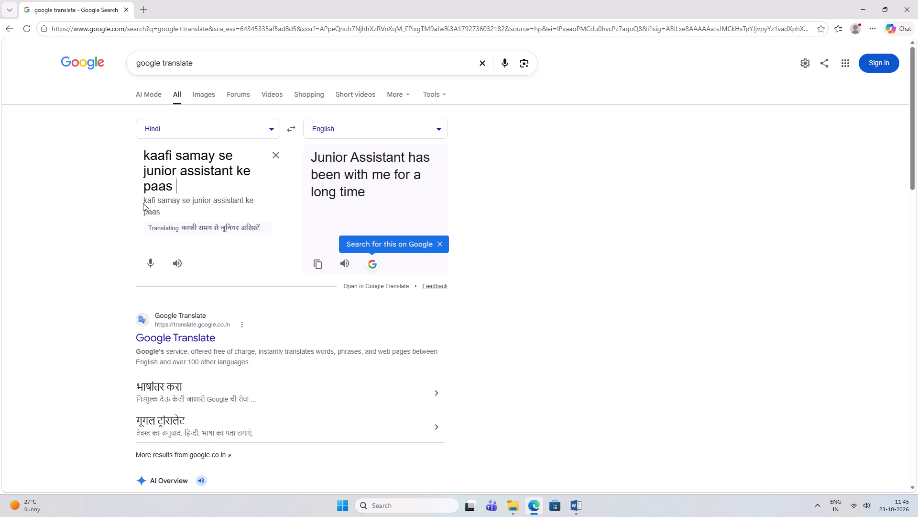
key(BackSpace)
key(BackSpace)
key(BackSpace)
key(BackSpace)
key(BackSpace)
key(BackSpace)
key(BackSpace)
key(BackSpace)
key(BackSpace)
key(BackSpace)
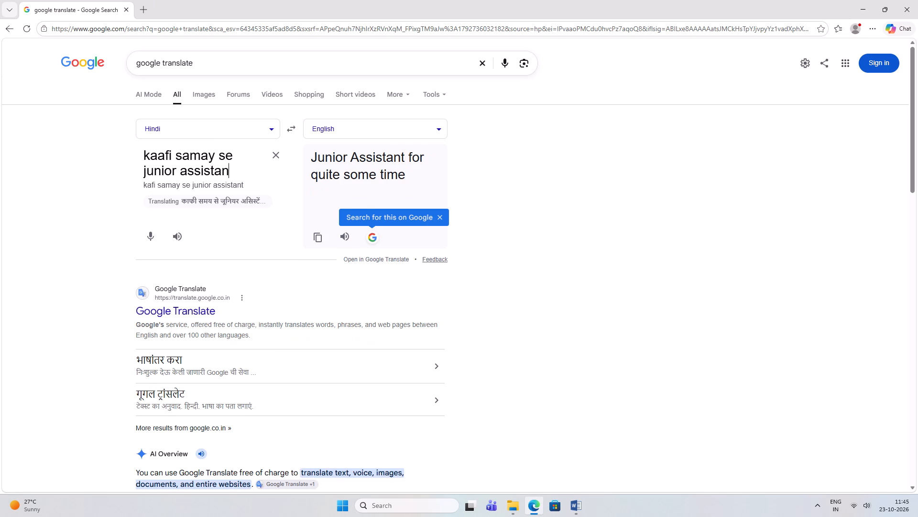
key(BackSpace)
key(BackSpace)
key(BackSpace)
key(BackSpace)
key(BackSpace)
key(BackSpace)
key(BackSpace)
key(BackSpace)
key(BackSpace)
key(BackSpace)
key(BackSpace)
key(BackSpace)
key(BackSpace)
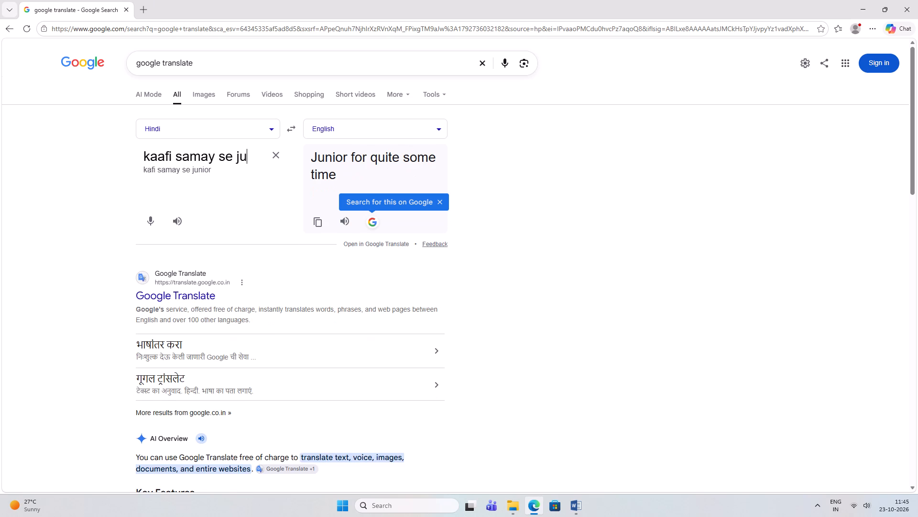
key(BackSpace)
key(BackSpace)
Extend the Hindi text for translation with "junior assistant ke paas koi personal computer nahi".
text(junior assistant i)
key(BackSpace)
text(ke paas koi personal computer ahi hain)
key(BackSpace)
key(BackSpace)
key(BackSpace)
key(BackSpace)
key(BackSpace)
key(BackSpace)
key(BackSpace)
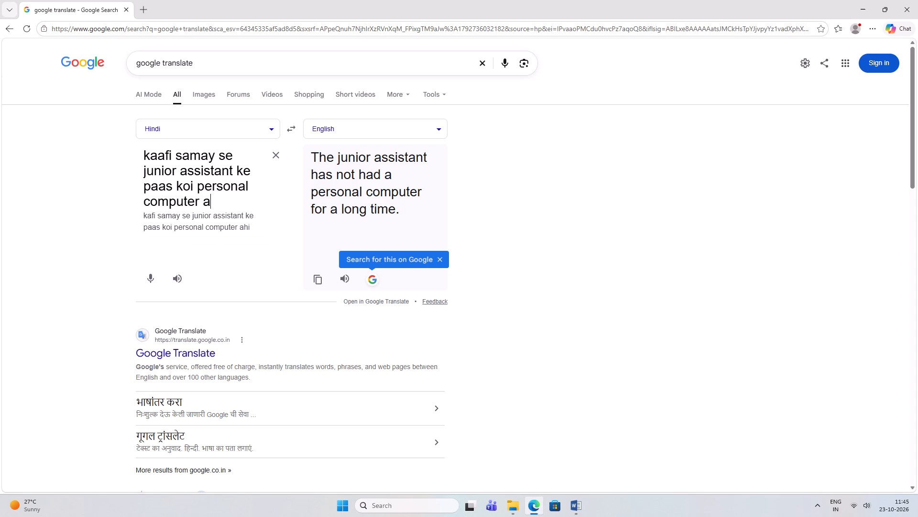
key(BackSpace)
text(nahi)
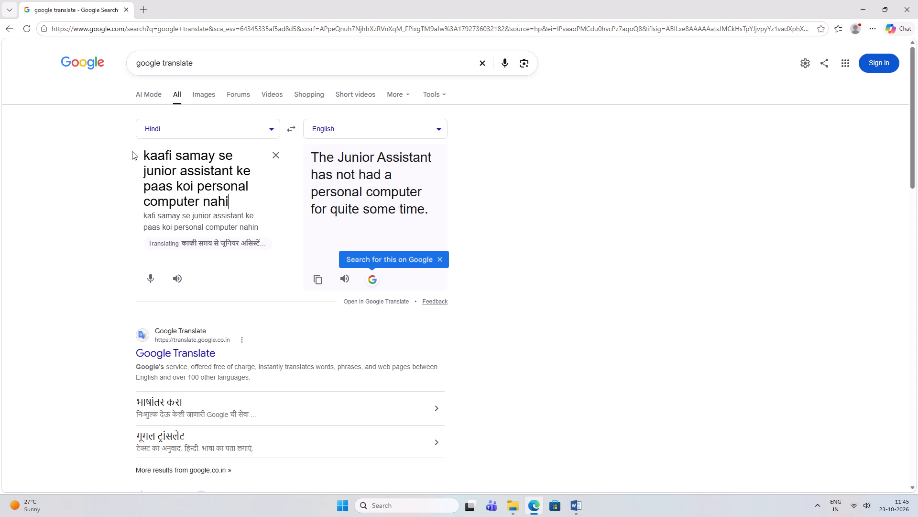
Clear the translator's source text and return to the office items letter in Word.
click(282, 151)
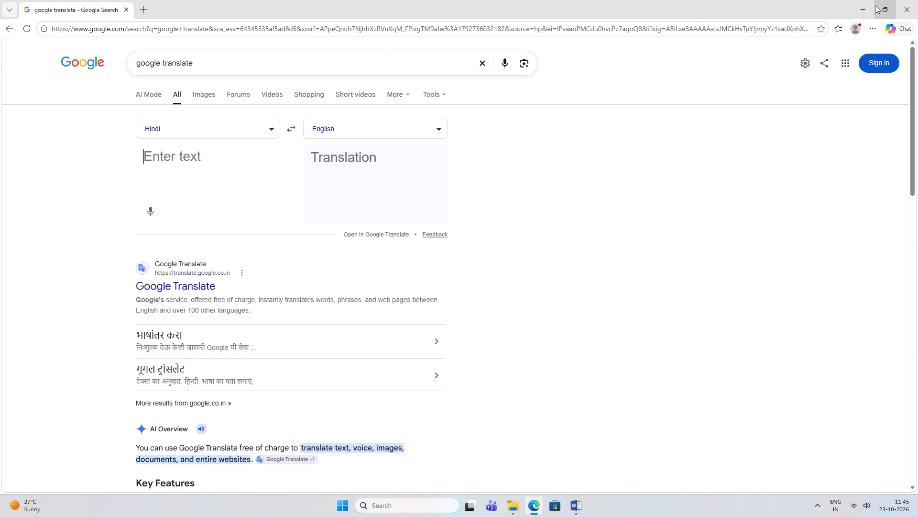
click(862, 4)
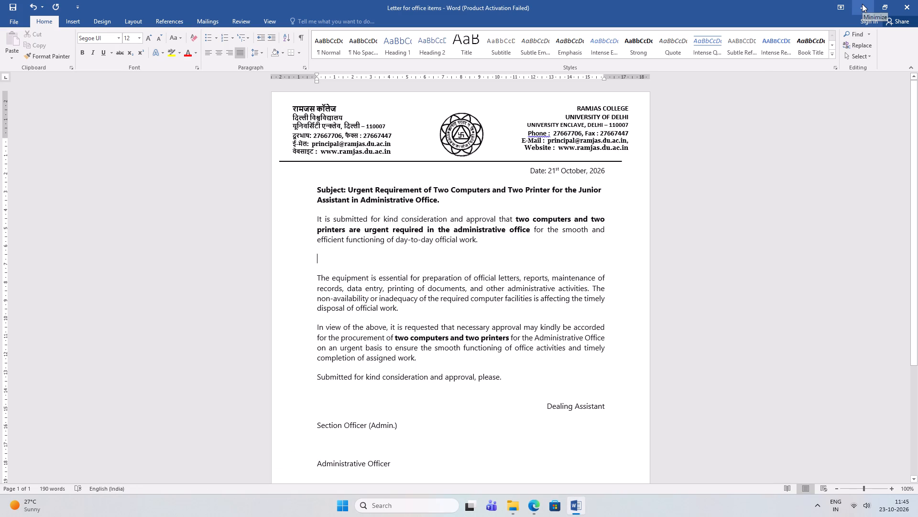
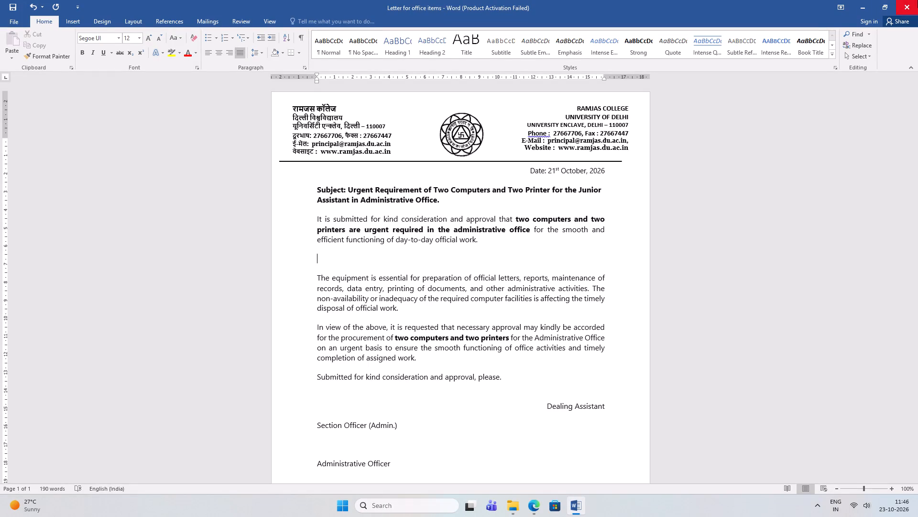
Start the blank second body paragraph of the letter with "Sir, I wish to inform you that".
text(Sir,)
key(space)
text(i wish to on)
key(BackSpace)
key(BackSpace)
text(ifrom)
key(space)
key(BackSpace)
key(BackSpace)
key(BackSpace)
key(BackSpace)
text(orm ou)
key(BackSpace)
key(BackSpace)
key(BackSpace)
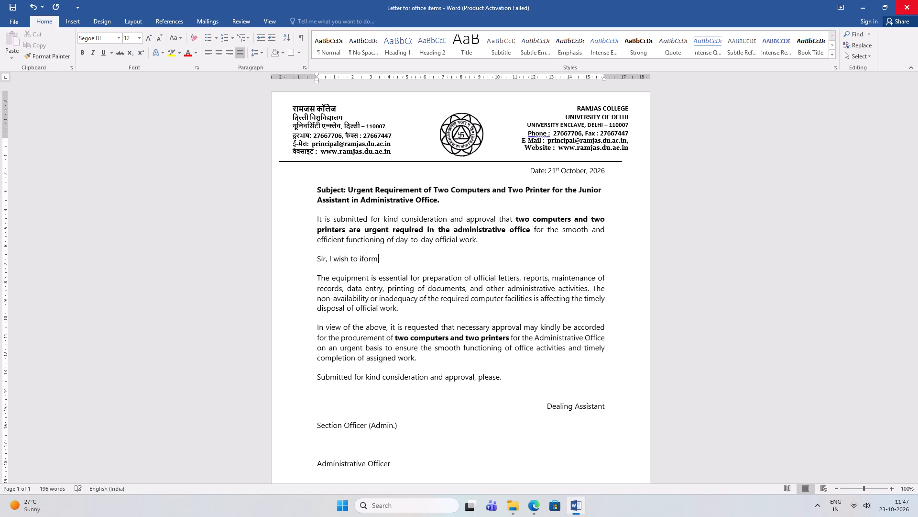
key(BackSpace)
key(BackSpace)
key(BackSpace)
key(BackSpace)
text(nform you that)
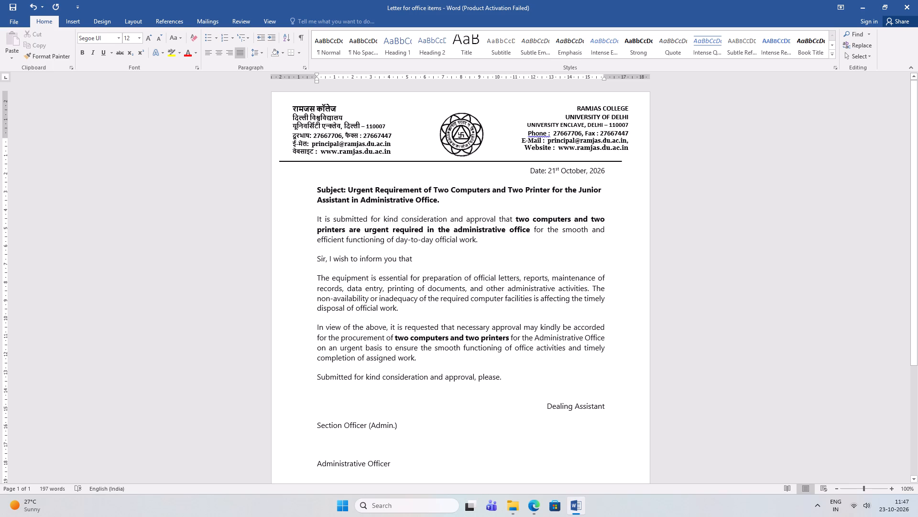
Delete the opening "Sir," from the new paragraph so it starts with "I wish".
drag(328, 260, 313, 255)
key(Delete)
Continue the new paragraph from the end of "I wish to inform you that", adding a space after "that".
key(Right)
key(Right)
key(Right)
key(Right)
key(Right)
key(Right)
key(Right)
key(Right)
key(Right)
key(Right)
key(Right)
key(Right)
key(Right)
key(Right)
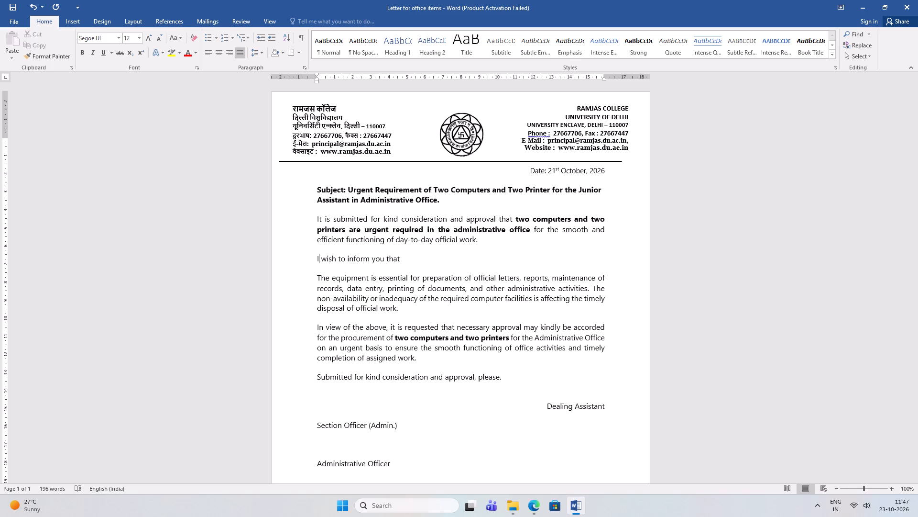
key(Right)
key(Right)
key(Right)
key(Right)
key(Right)
key(Right)
key(Right)
key(Right)
key(Right)
key(Right)
key(Right)
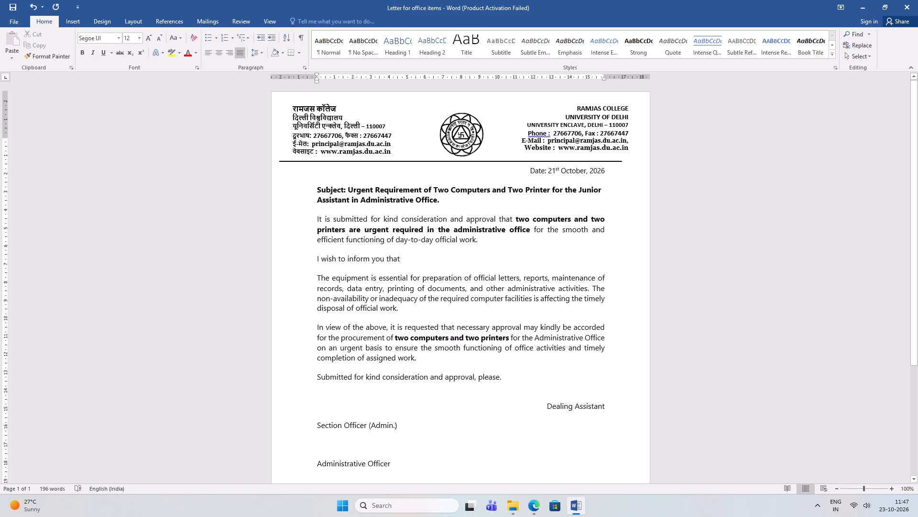
key(space)
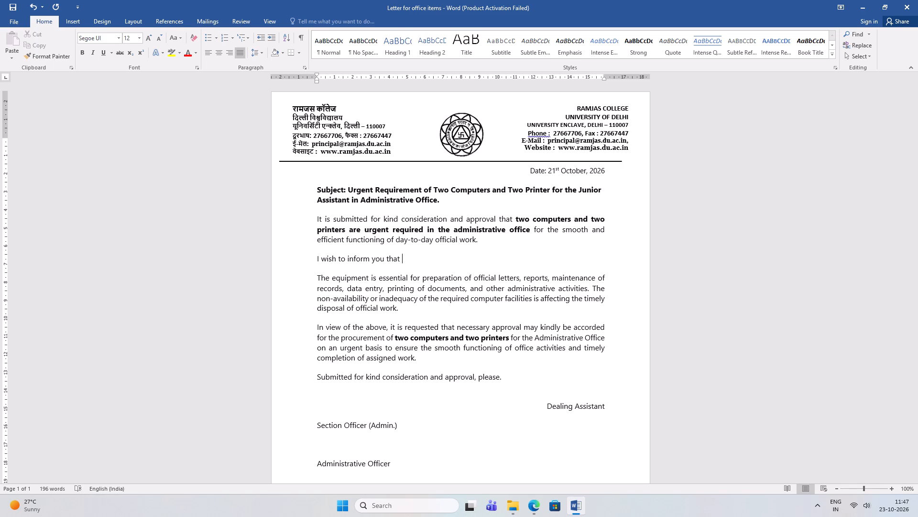
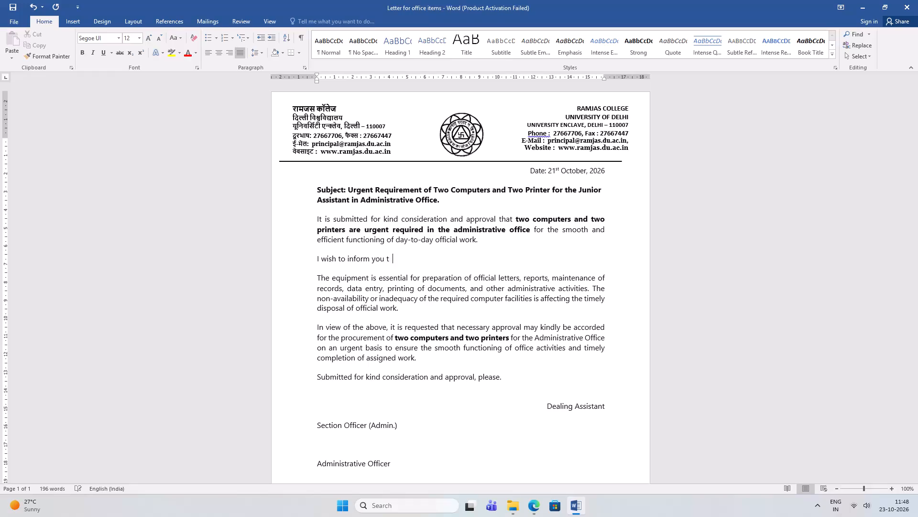
Replace the new paragraph's wording "I wish to inform you t" with "We would like to inform you that".
key(BackSpace)
key(BackSpace)
key(BackSpace)
key(BackSpace)
key(BackSpace)
text(we s)
key(BackSpace)
key(s)
key(BackSpace)
key(w)
text(ould like to)
key(space)
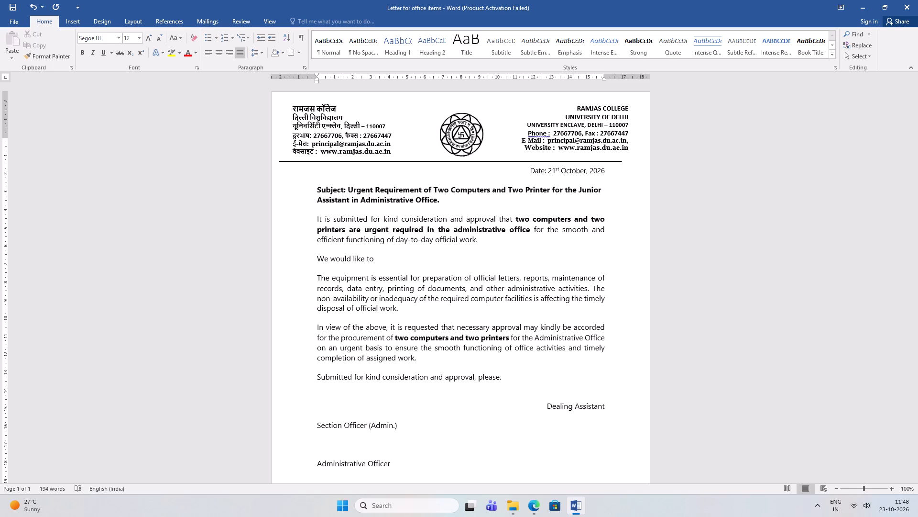
text(inform you that)
Continue the sentence after "inform you that" with ", for quite some time now, two junior assistant in the admin.".
text(, for quite some time now.)
key(BackSpace)
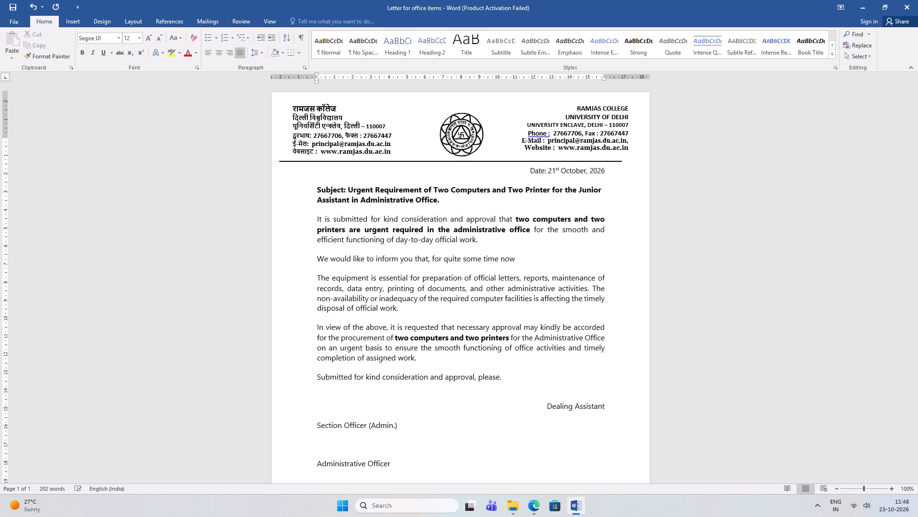
text(, two)
key(space)
text(junior assistant)
key(space)
text(in the admi)
key(n)
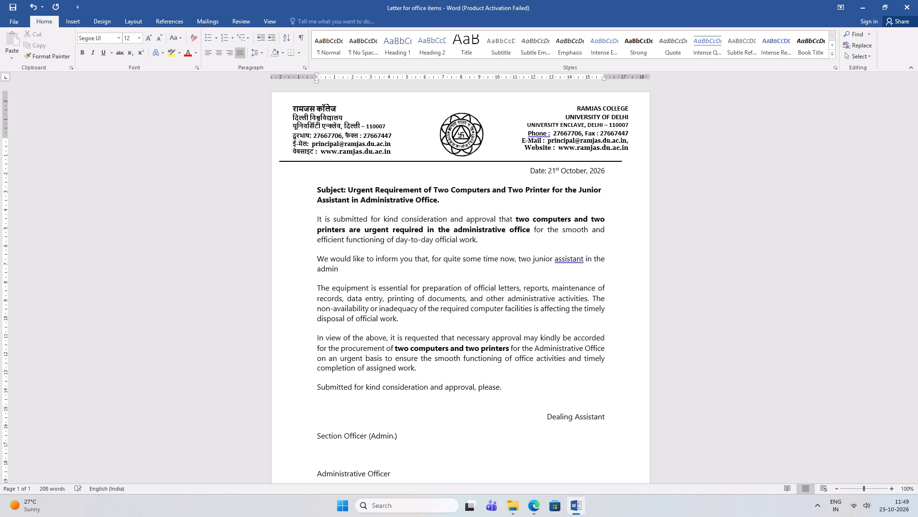
key(period)
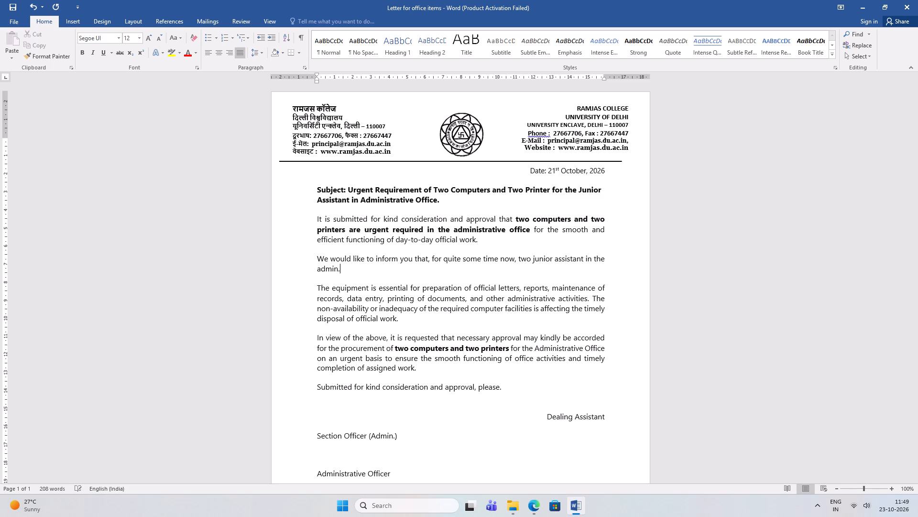
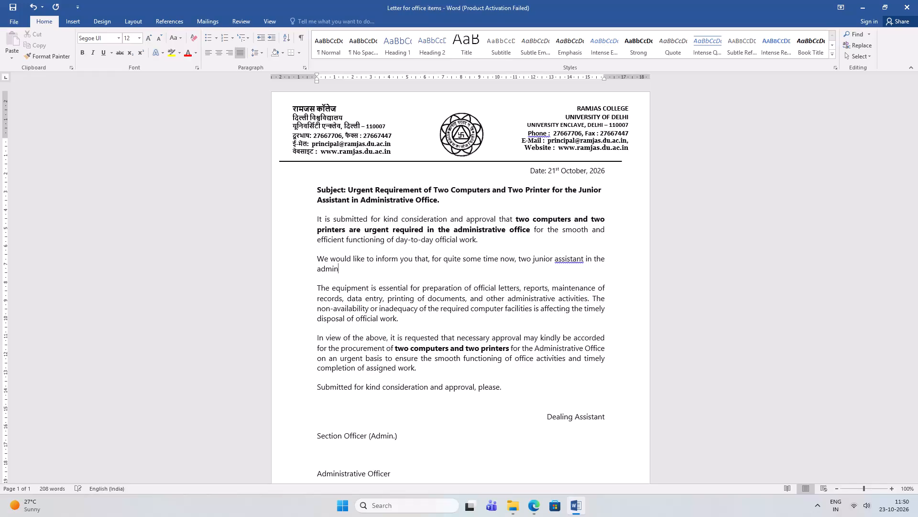
Complete "admin" as "administration office" and finish the sentence with "have not had personal computers to carry out their office work.".
text(istration office)
key(space)
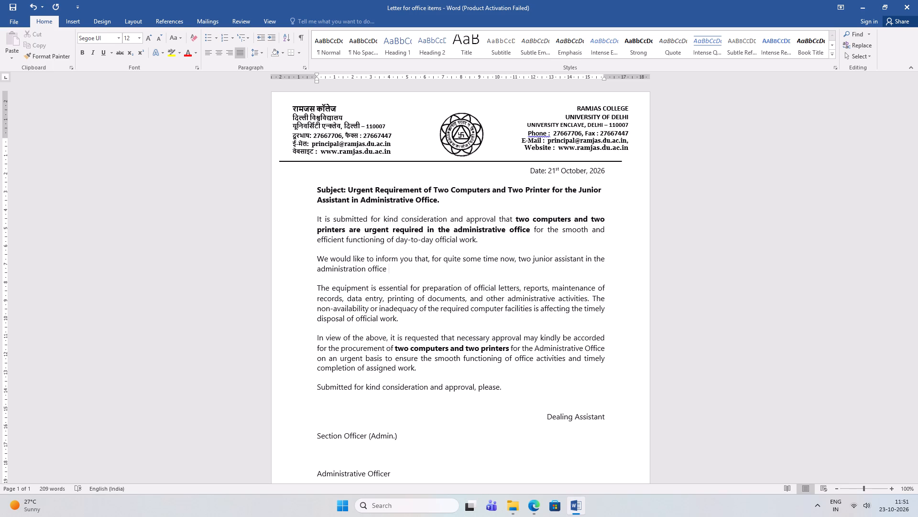
text(have not)
key(space)
text(had per)
text(son)
text(al computer)
text(s to carry out)
key(space)
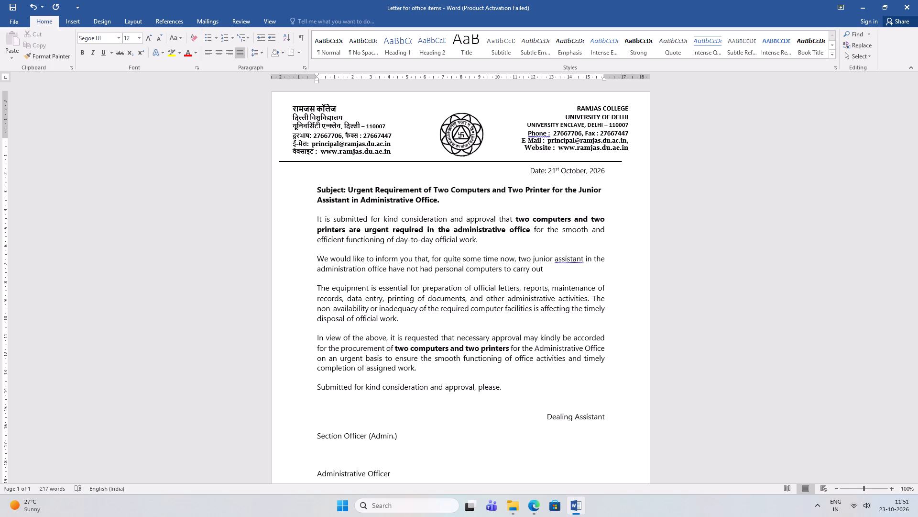
text(their office work)
key(period)
Correct the flagged word "assistant" to "assistants" in the new paragraph and return to the end of its sentence.
right_click(575, 260)
click(601, 270)
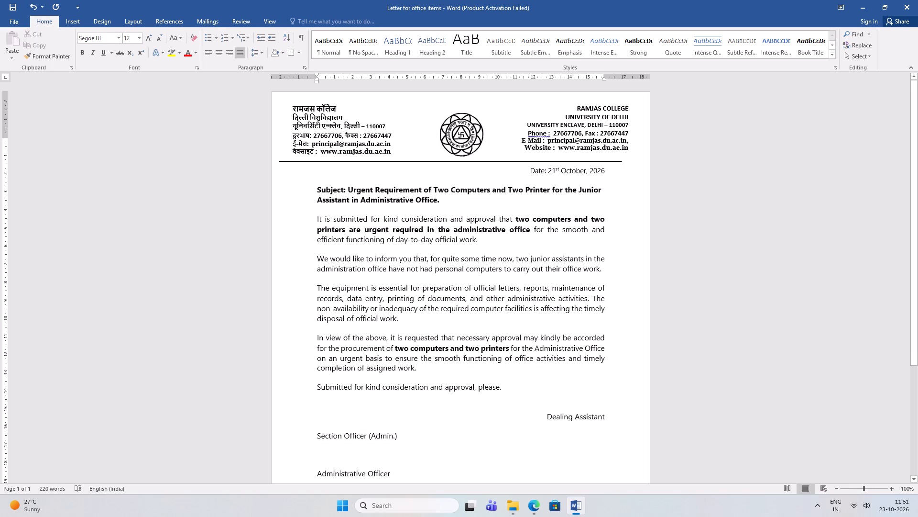
click(603, 269)
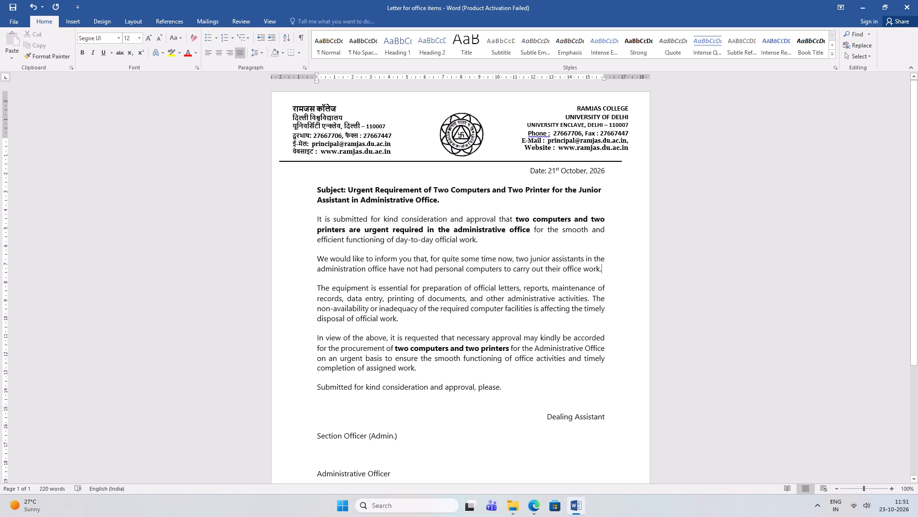
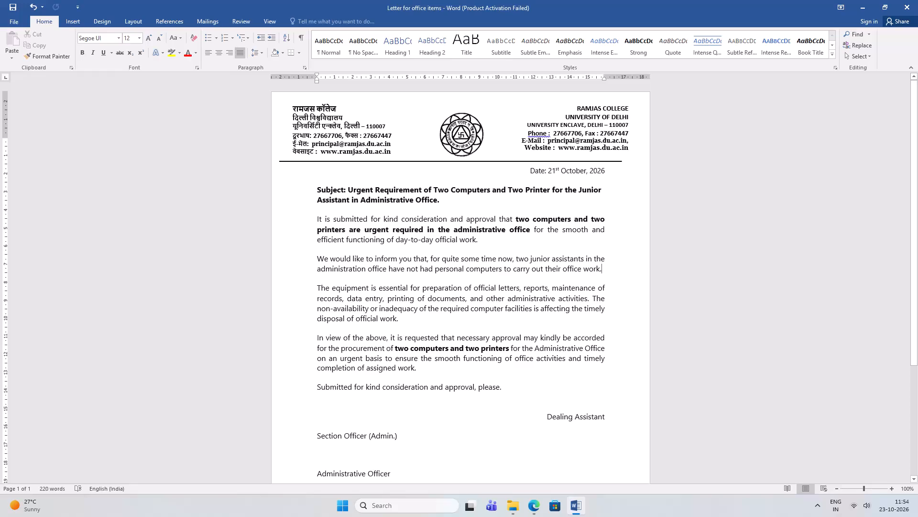
Replace "quite some time now" with "a very long time" in the second paragraph and return to the end of its sentence.
drag(444, 258, 492, 258)
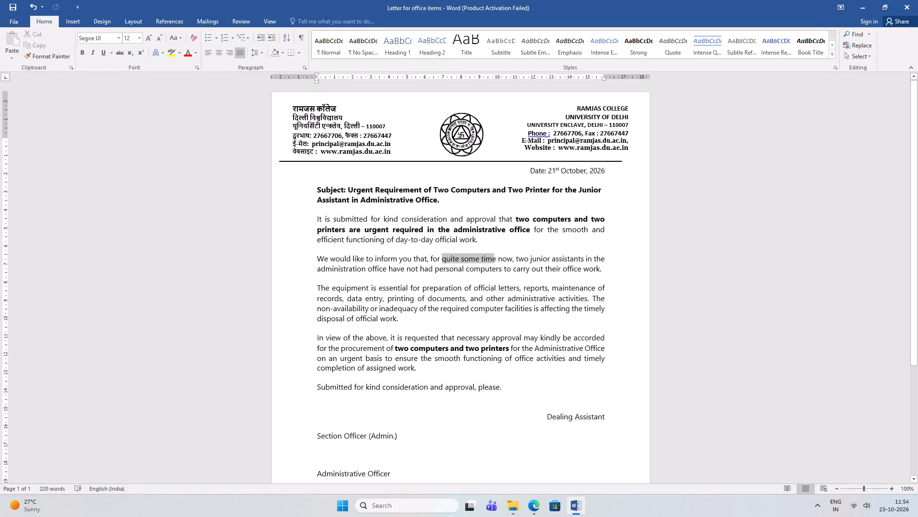
drag(492, 258, 507, 259)
text(a very long time)
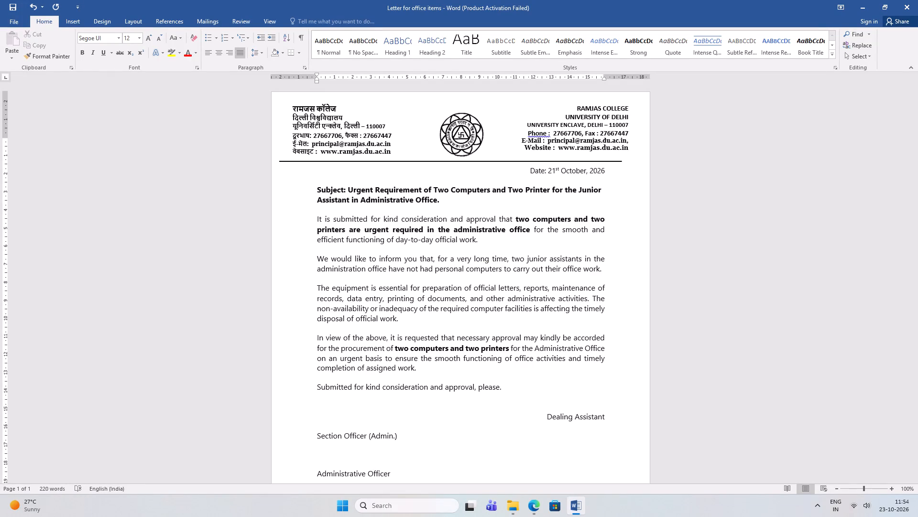
click(603, 267)
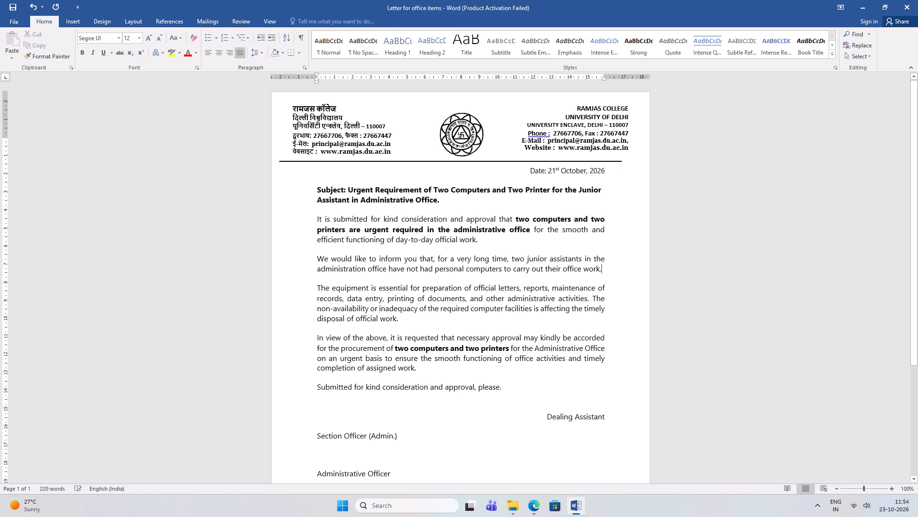
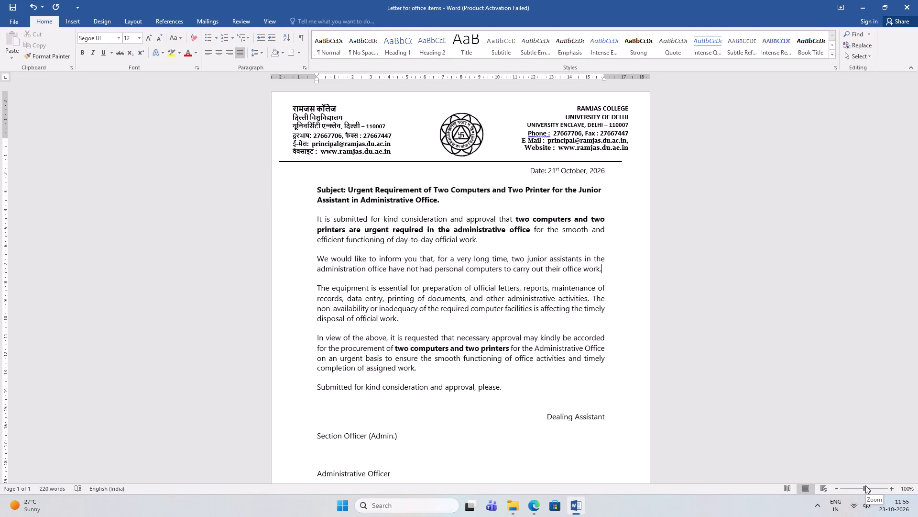
Add the sentence "This causes office work to suffer and leads to delays." at the end of the second paragraph.
key(space)
text(this)
key(space)
key(c)
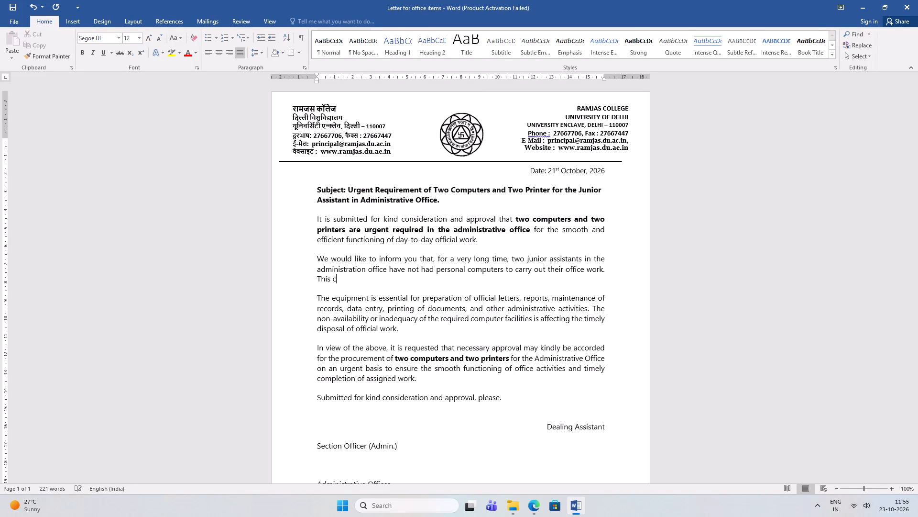
text(auses office work to s)
key(BackSpace)
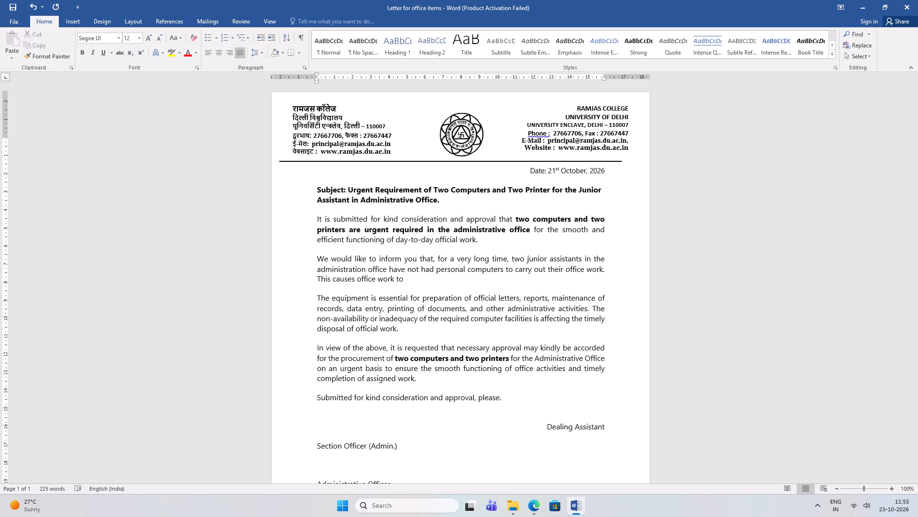
text(suffer and leas)
key(BackSpace)
text(ds todela)
key(BackSpace)
key(BackSpace)
key(BackSpace)
key(BackSpace)
key(space)
text(delay)
text(s.)
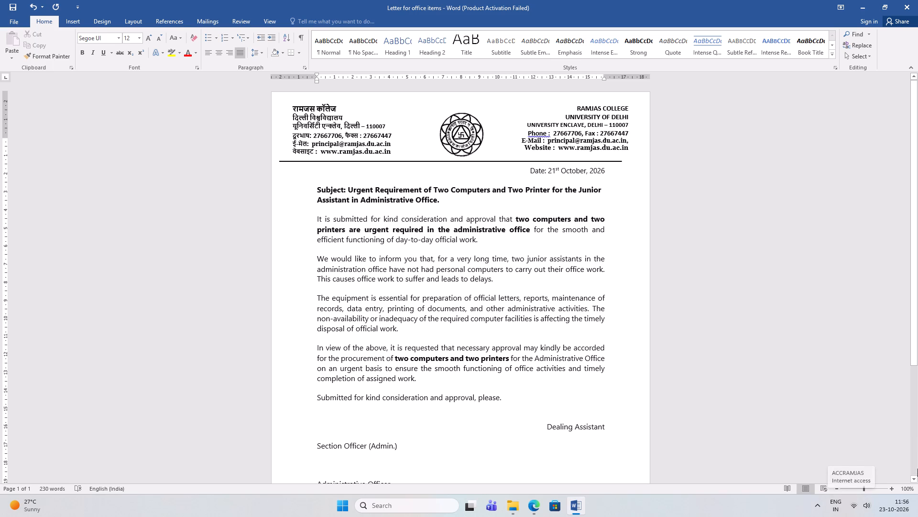
Insert "during the examination time" after "delays" in the new sentence, before its full stop.
key(Left)
key(space)
text(during the examination tume,)
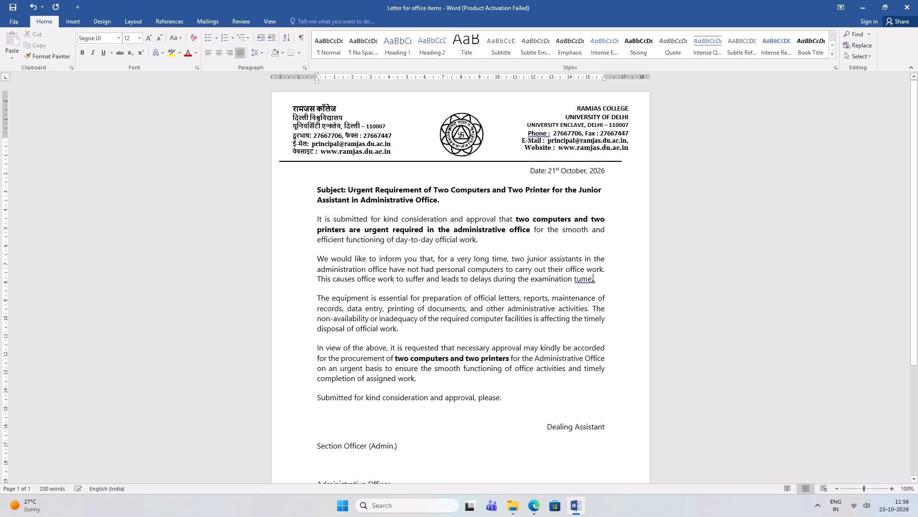
key(space)
key(BackSpace)
key(BackSpace)
key(BackSpace)
key(BackSpace)
key(BackSpace)
text(ime)
key(space)
Continue the sentence after "examination time" with ", admission time and".
key(BackSpace)
text(, admissin)
key(BackSpace)
text(on time and)
key(space)
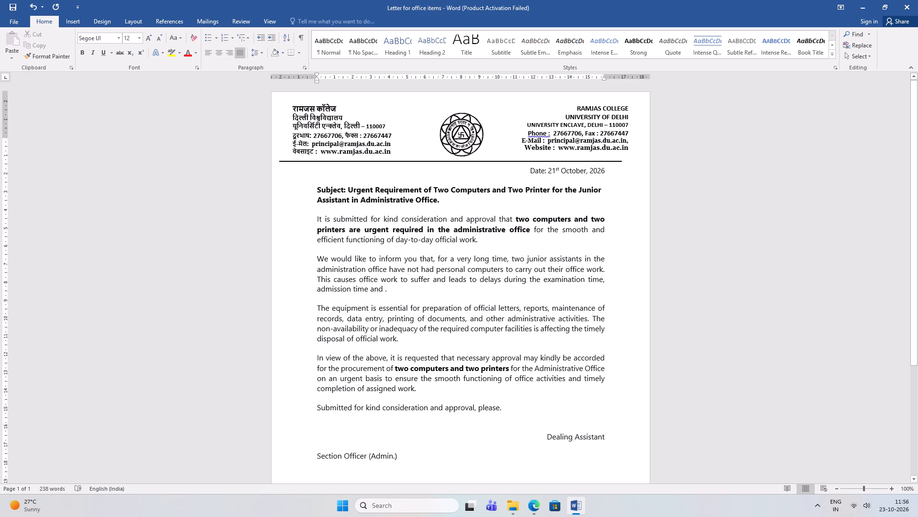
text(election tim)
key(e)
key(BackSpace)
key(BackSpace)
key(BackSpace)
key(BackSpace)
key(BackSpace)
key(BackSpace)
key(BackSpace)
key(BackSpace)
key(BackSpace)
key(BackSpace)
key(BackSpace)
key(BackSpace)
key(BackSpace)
Complete the list after "admission time and" with "student union election time etc", keeping a single full stop.
text(student)
key(space)
text(union elelction)
key(space)
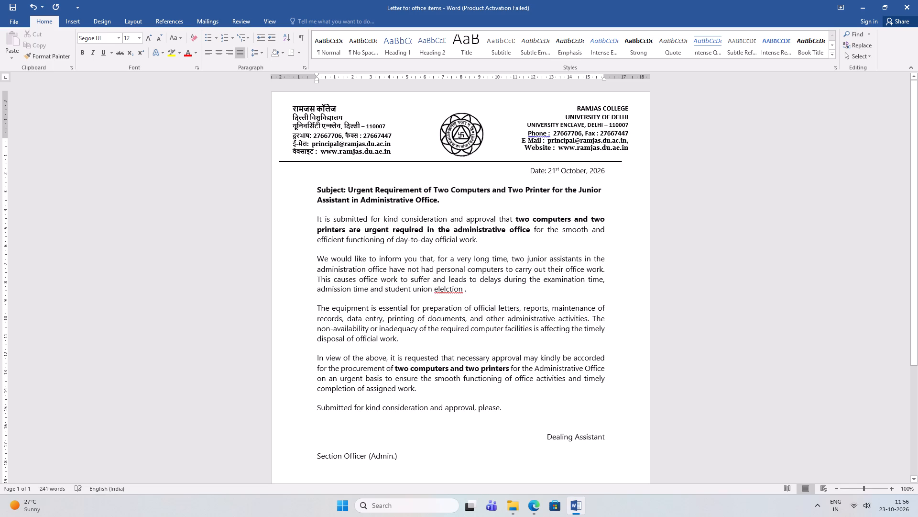
key(BackSpace)
key(BackSpace)
key(BackSpace)
key(BackSpace)
key(BackSpace)
key(BackSpace)
key(BackSpace)
text(ction)
key(space)
text(time etc.)
key(BackSpace)
Replace the "and" between "admission time" and "student union election time" with a comma.
click(384, 290)
key(BackSpace)
key(BackSpace)
key(BackSpace)
key(BackSpace)
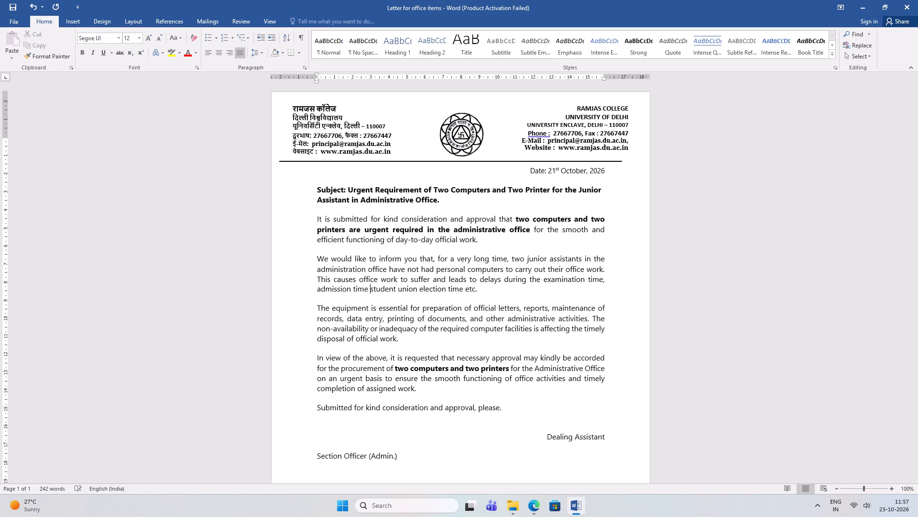
key(BackSpace)
text(,)
key(space)
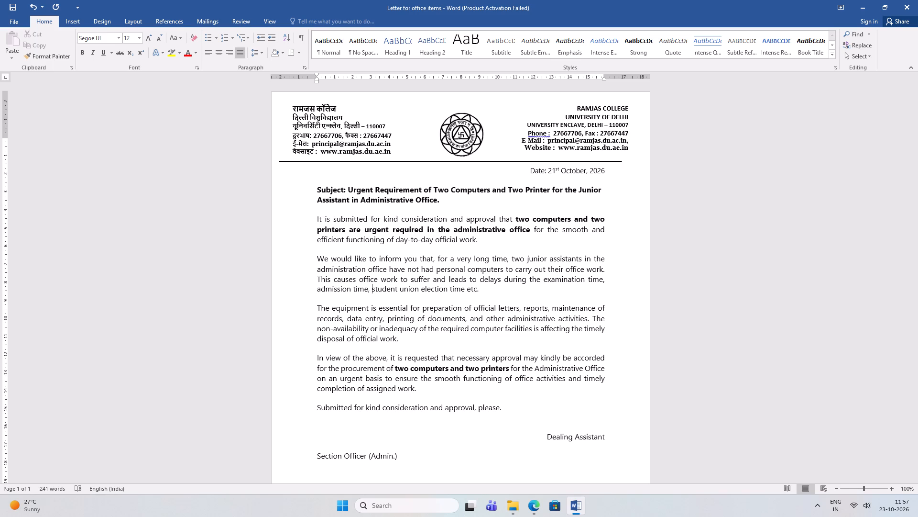
Replace "etc" at the end of the second paragraph with "and many more".
key(Right)
key(Right)
key(Right)
key(Right)
key(Right)
key(Right)
key(Right)
key(Right)
key(Right)
key(Right)
key(Right)
key(Right)
key(Right)
key(Right)
key(Right)
key(Right)
key(Right)
key(Right)
key(Right)
key(Right)
key(Right)
key(Right)
key(Right)
key(Right)
text(and many moire)
key(BackSpace)
key(BackSpace)
key(BackSpace)
text(re)
key(Delete)
key(Delete)
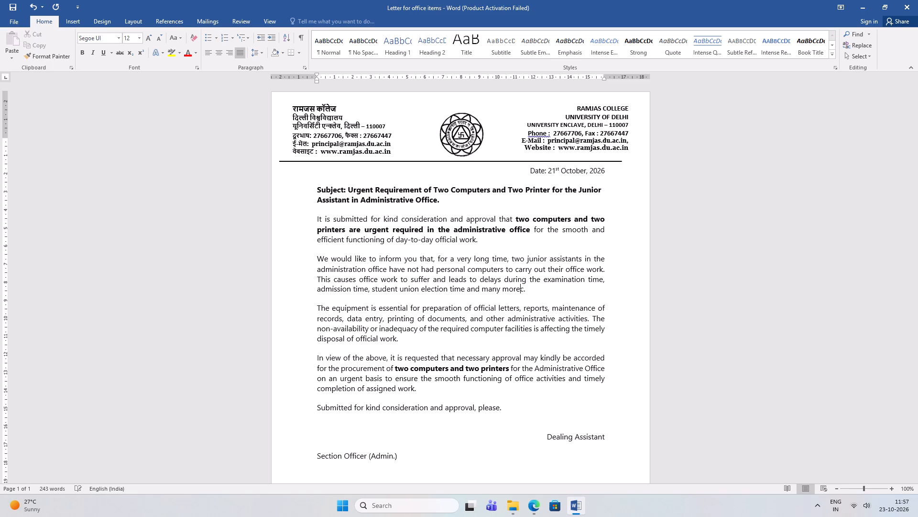
key(Delete)
Save the letter.
key(ctrl+s)
key(ctrl+s)
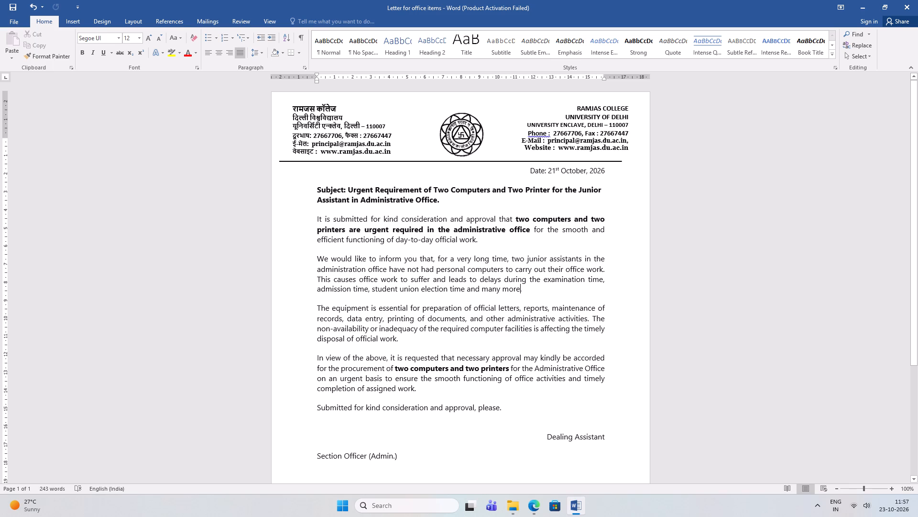
Place the cursor at the end of the second paragraph, after "many more.".
click(532, 291)
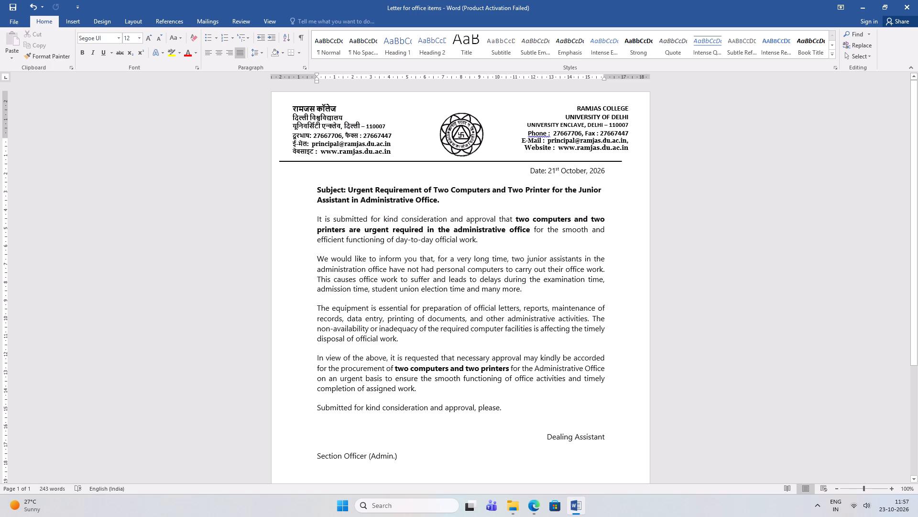
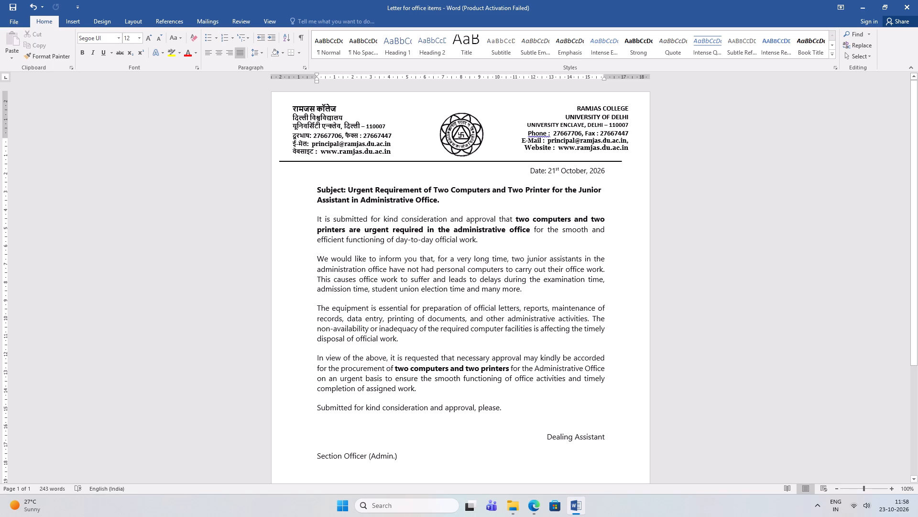
Change "examination time" to "examination periods" in the second paragraph.
click(603, 278)
key(BackSpace)
key(BackSpace)
key(BackSpace)
key(BackSpace)
text(period)
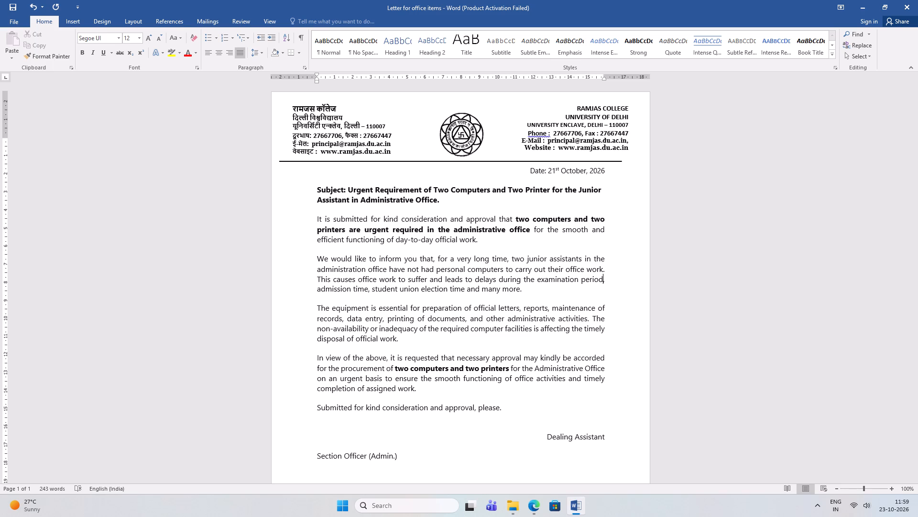
key(d)
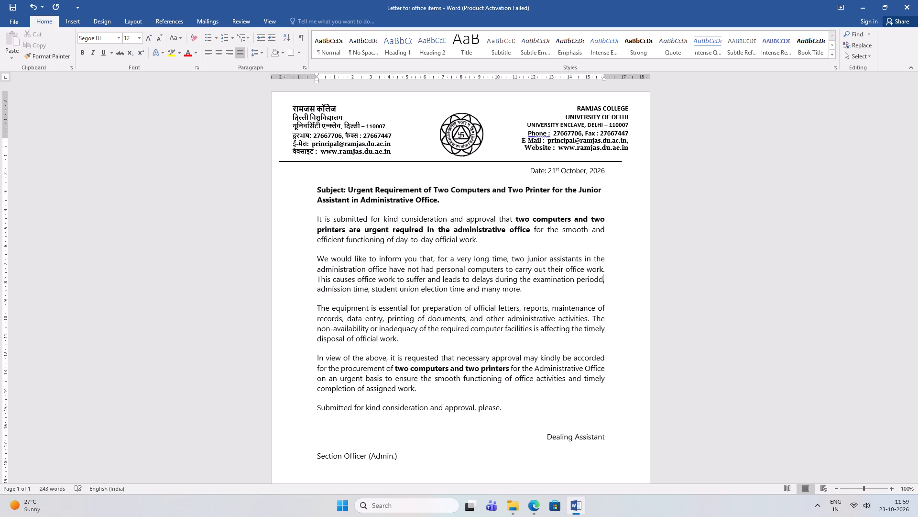
key(BackSpace)
key(s)
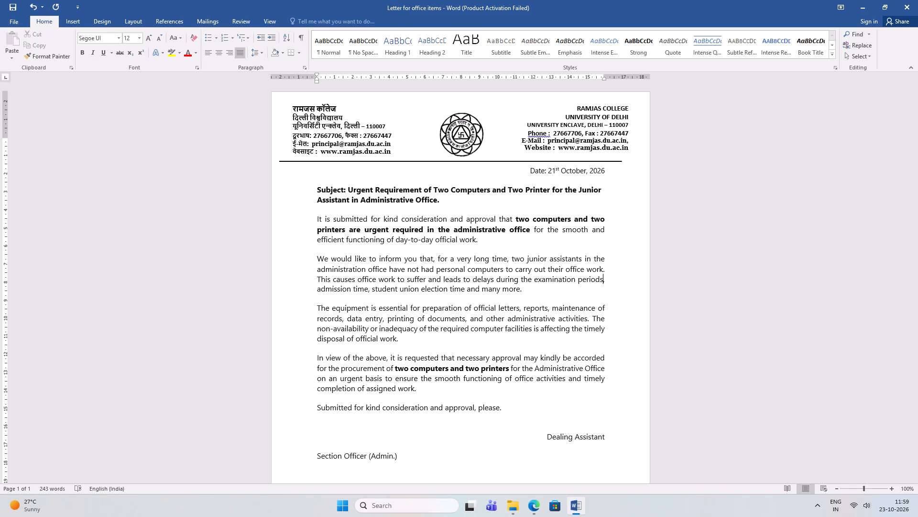
Replace "many more" at the end of the second paragraph with "other similar occasion".
click(483, 289)
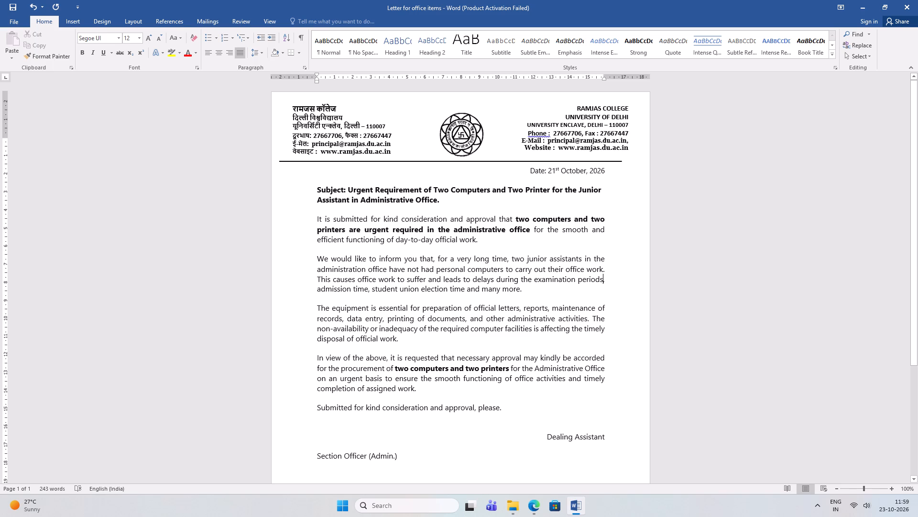
key(Delete)
key(Delete)
key(Delete)
key(Delete)
key(Delete)
key(Delete)
key(Delete)
key(Delete)
key(Delete)
key(p)
key(BackSpace)
text(other similar)
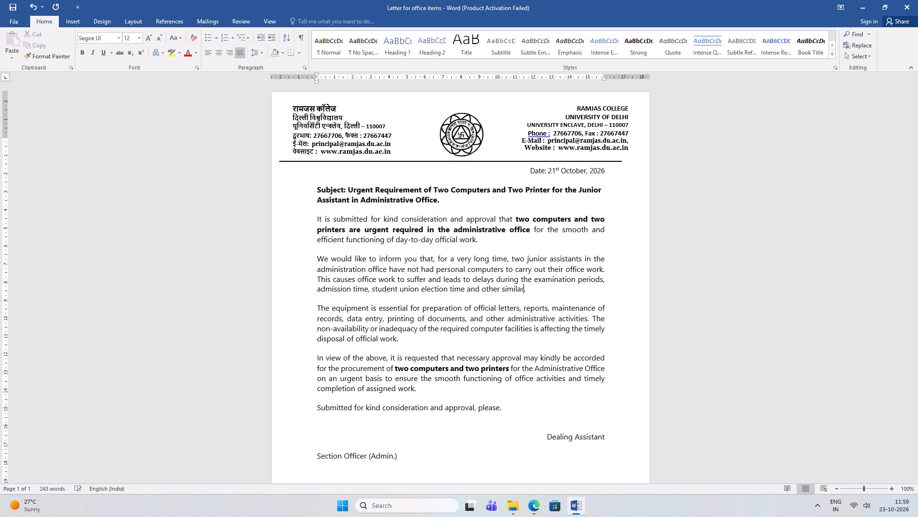
key(space)
text(occasion)
Add "in every year" after "other similar occasion" at the end of the second paragraph.
key(space)
text(in every t)
key(BackSpace)
text(\y)
key(BackSpace)
key(BackSpace)
key(BackSpace)
key(space)
text(year)
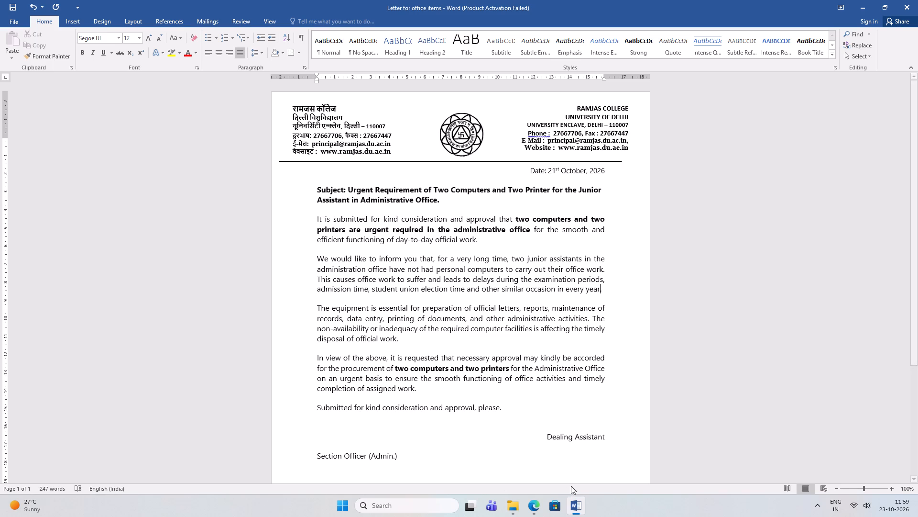
Insert "more" before "essential" in the first sentence of the third paragraph.
scroll(571, 486, down, 3)
scroll(469, 311, down, 3)
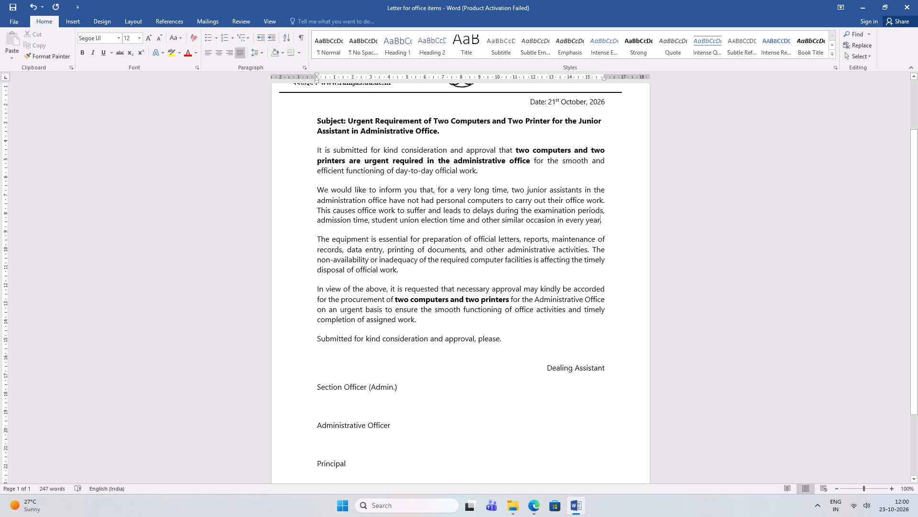
click(377, 239)
click(382, 237)
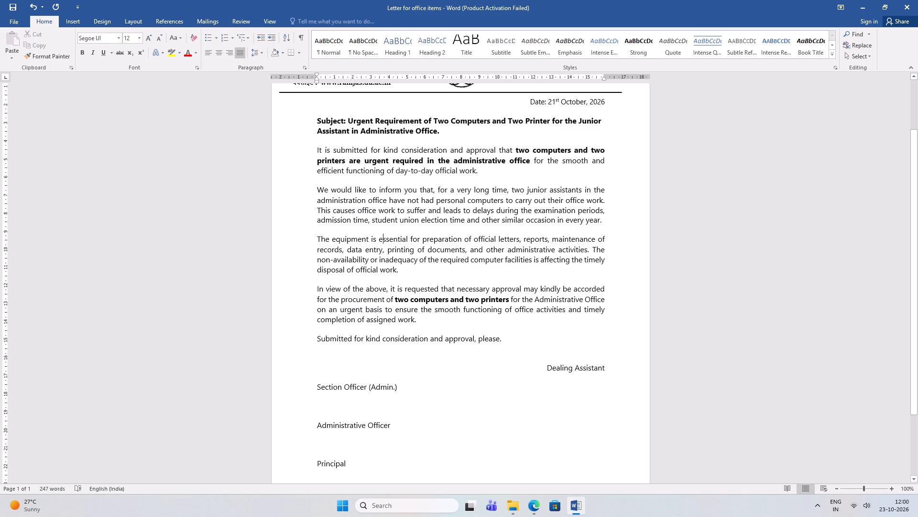
click(378, 239)
text(more)
key(space)
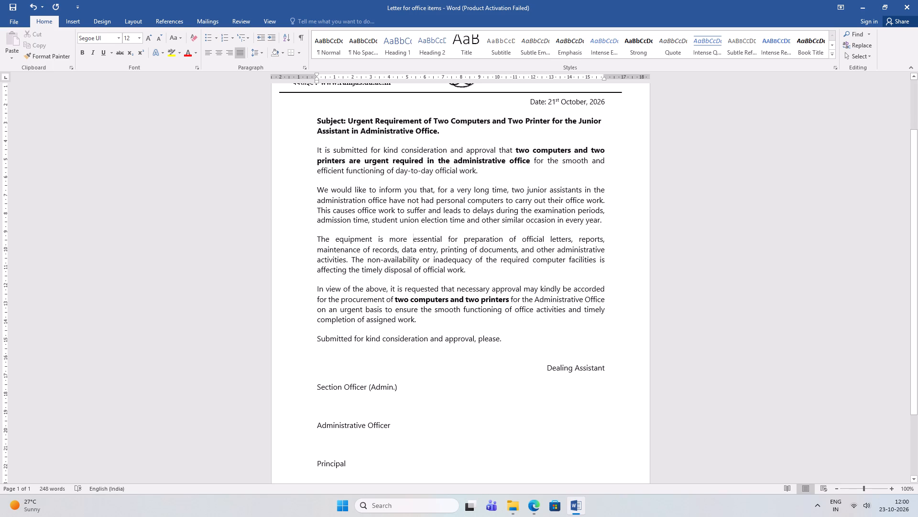
Extend the third paragraph's first sentence after "administrative activities" with "during examination periods, admission time etc.".
click(346, 258)
key(space)
text(during)
key(space)
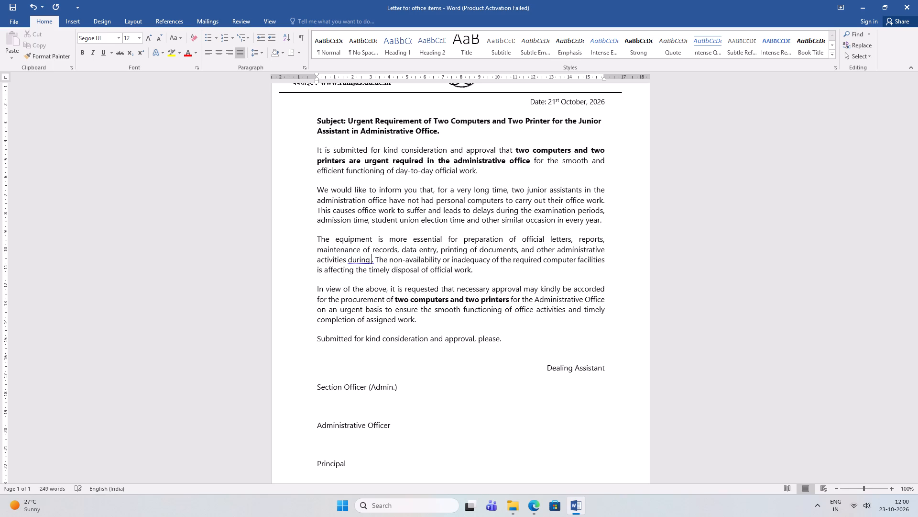
text(exam)
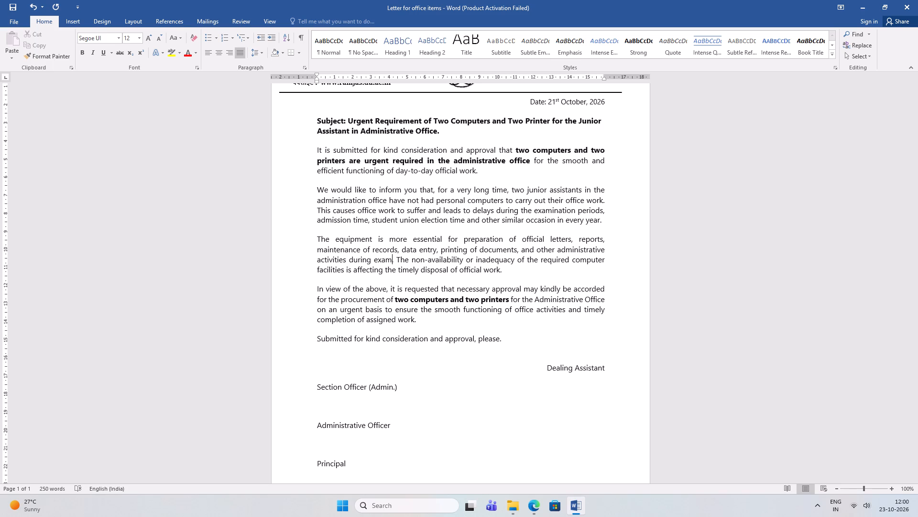
text(ination)
key(space)
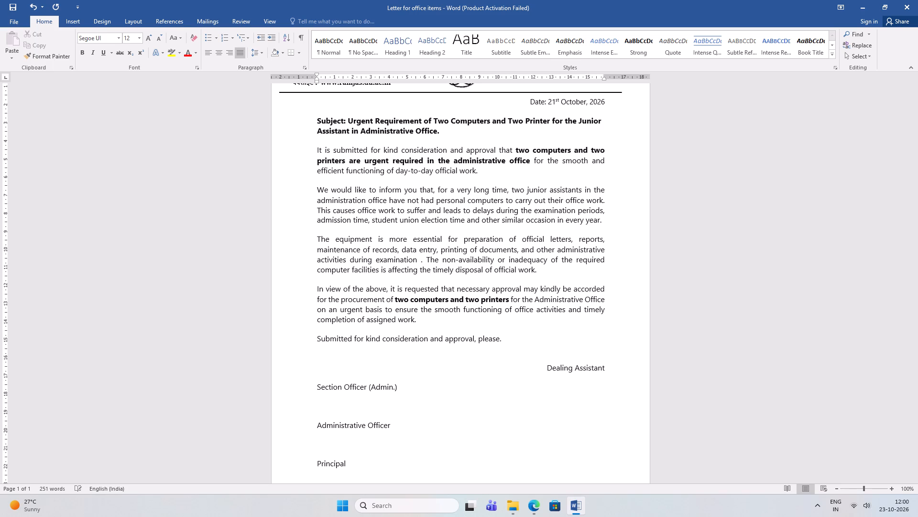
text(periods,)
key(space)
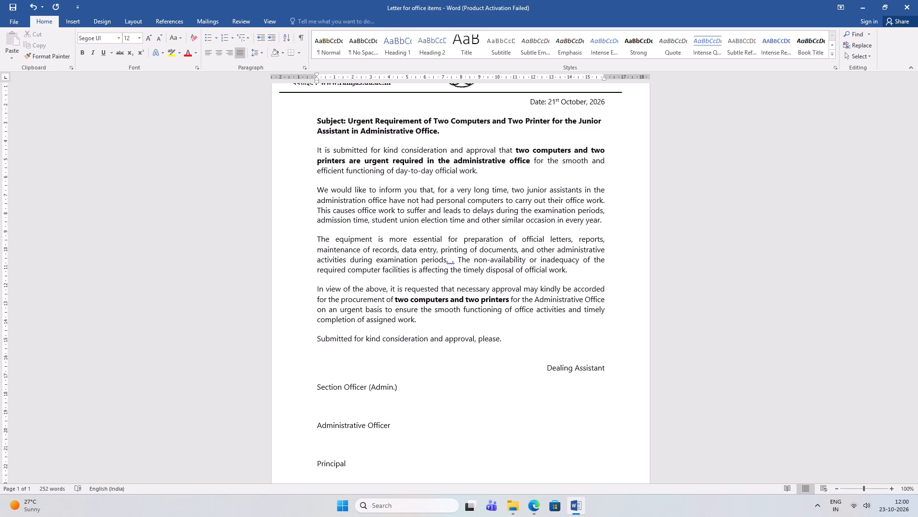
key(BackSpace)
key(space)
text(admission time)
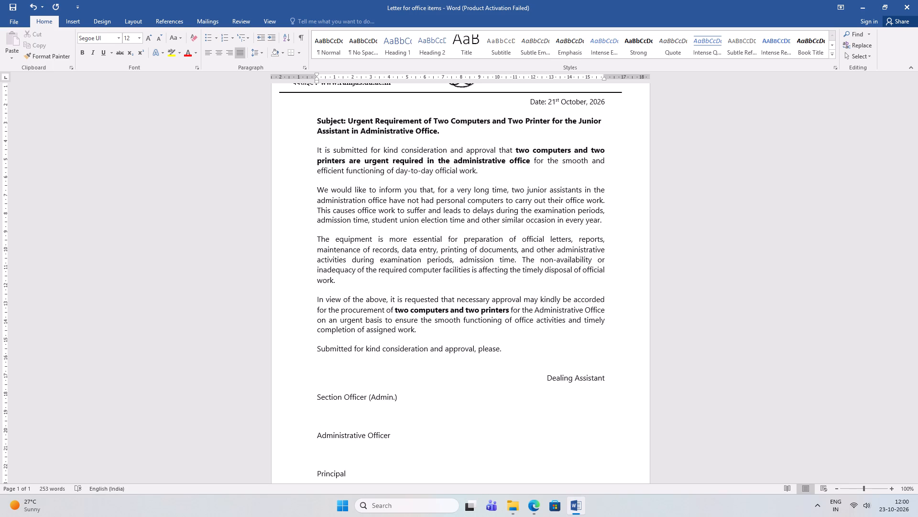
key(space)
text(etc.)
key(Delete)
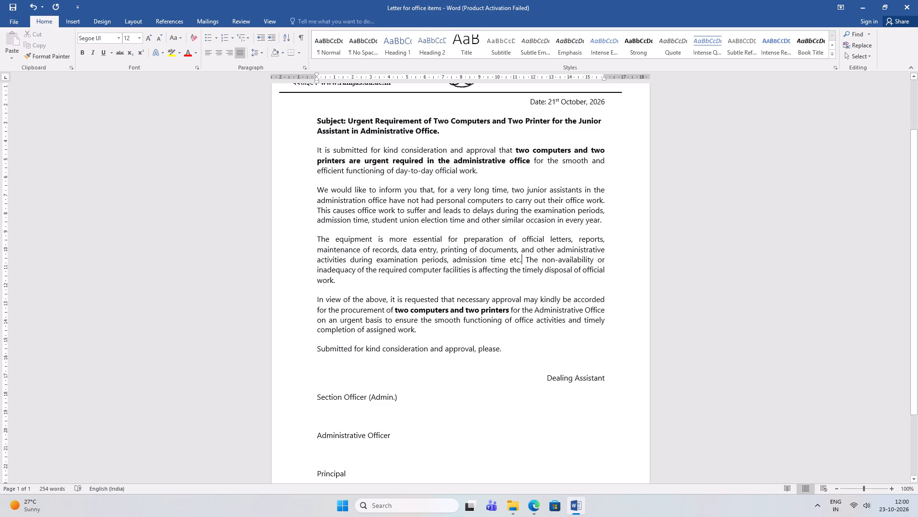
Save the letter and look over the whole page.
scroll(481, 412, down, 2)
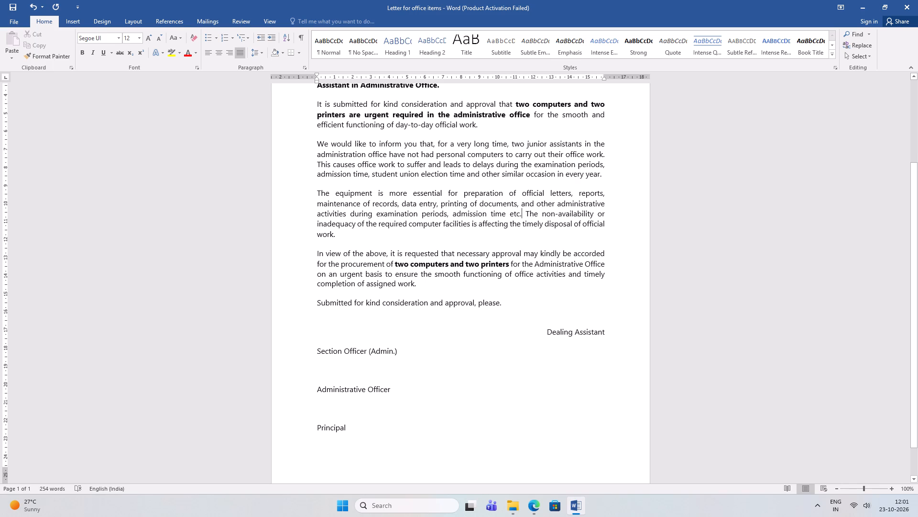
key(ctrl+s)
key(ctrl+s)
scroll(442, 313, up, 9)
scroll(439, 311, down, 6)
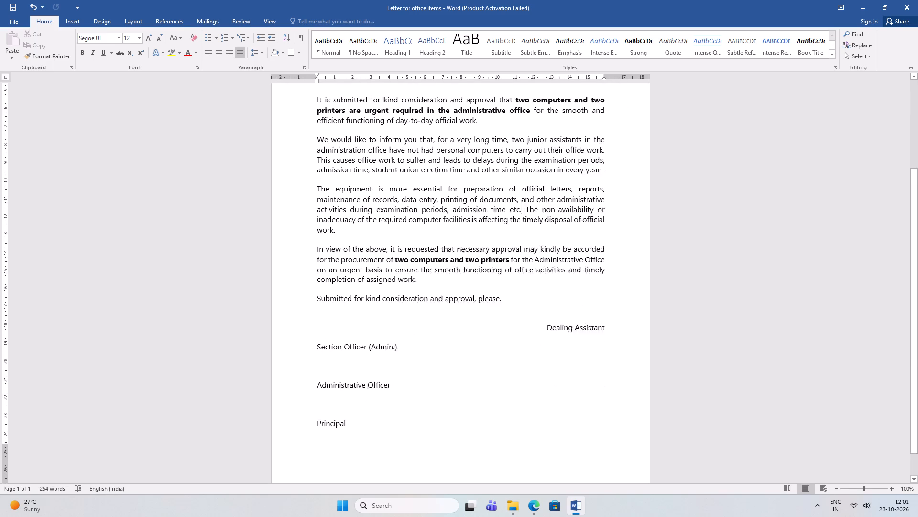
scroll(439, 311, down, 5)
scroll(439, 310, up, 11)
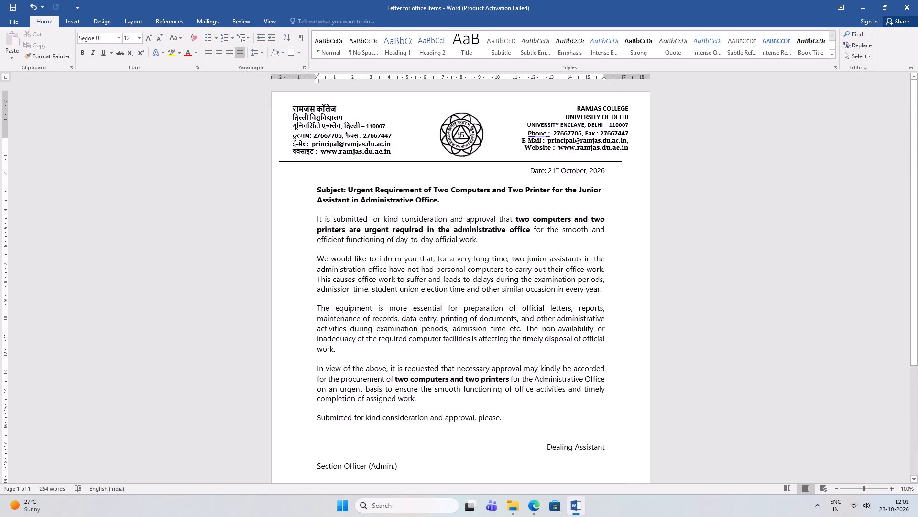
key(ctrl+s)
Print page 1 of the letter on the Canon LBP6030/6040/6018L printer.
key(ctrl+p)
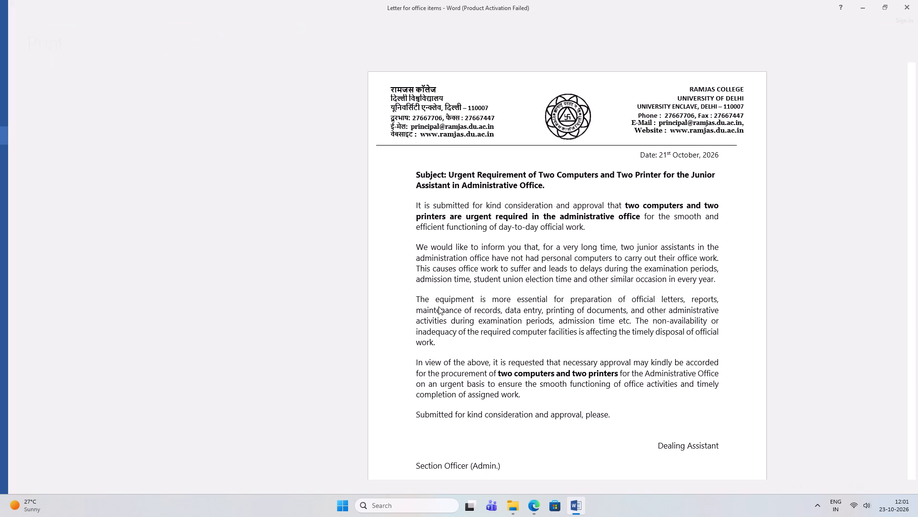
click(129, 202)
key(1)
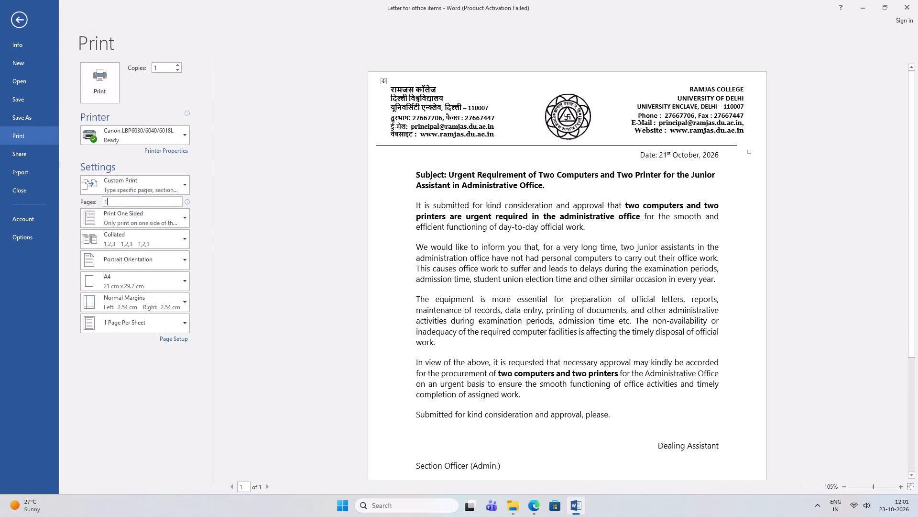
click(99, 78)
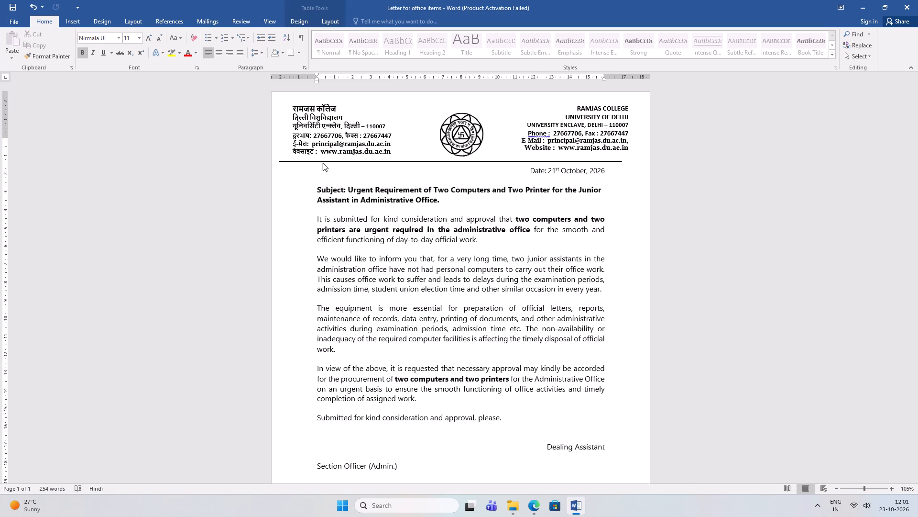
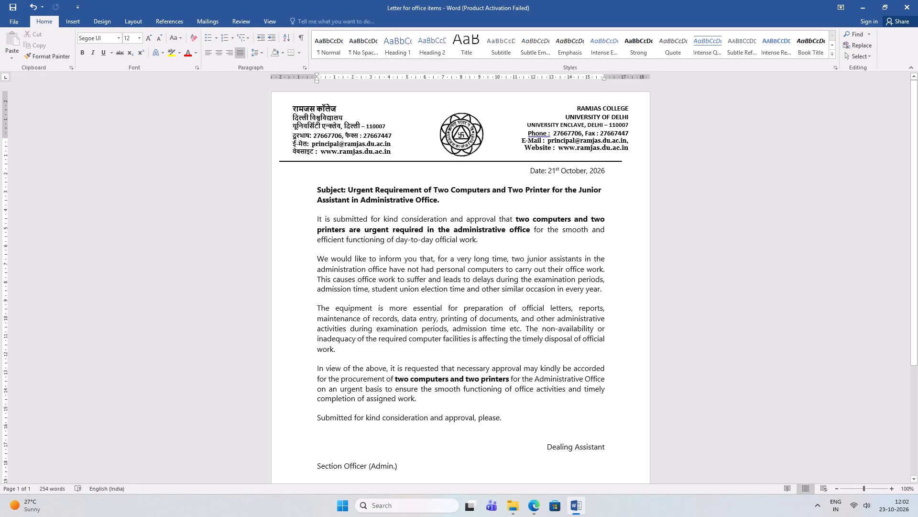
Switch to Microsoft Edge and open google.com in a new browser tab.
click(539, 505)
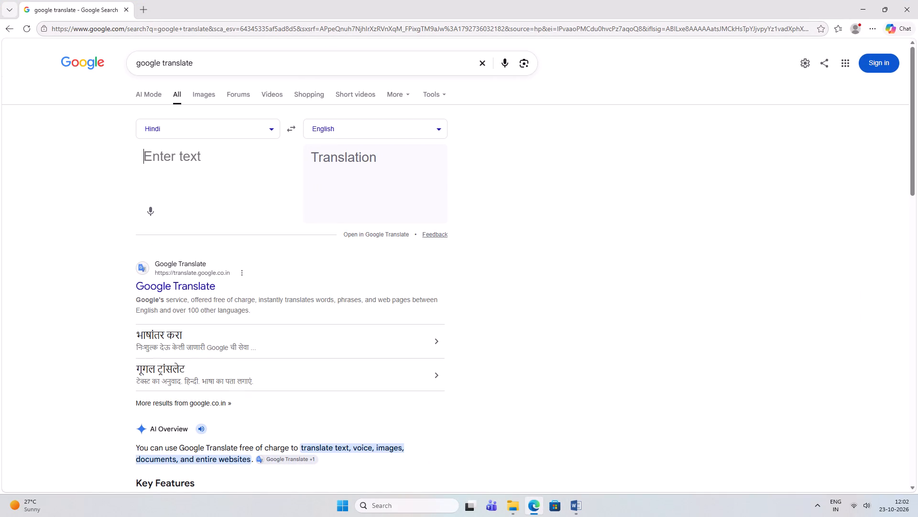
click(142, 5)
key(g)
key(End)
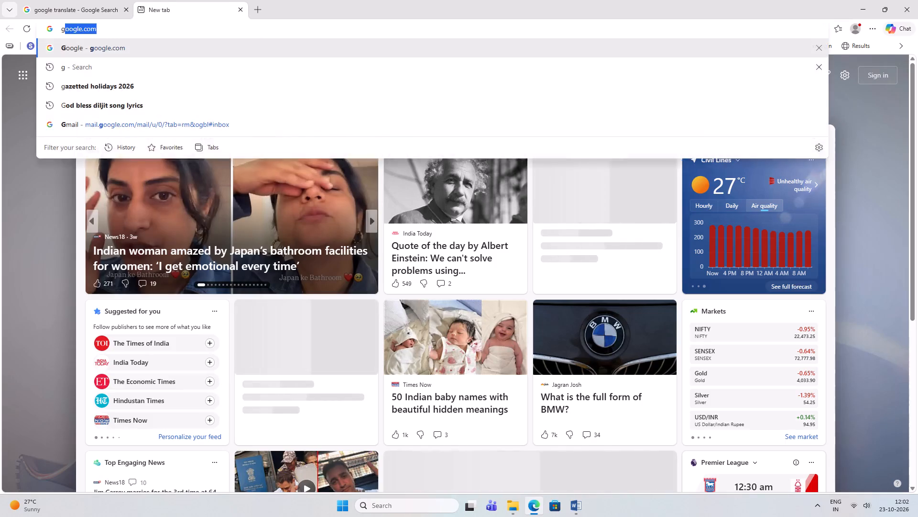
key(Return)
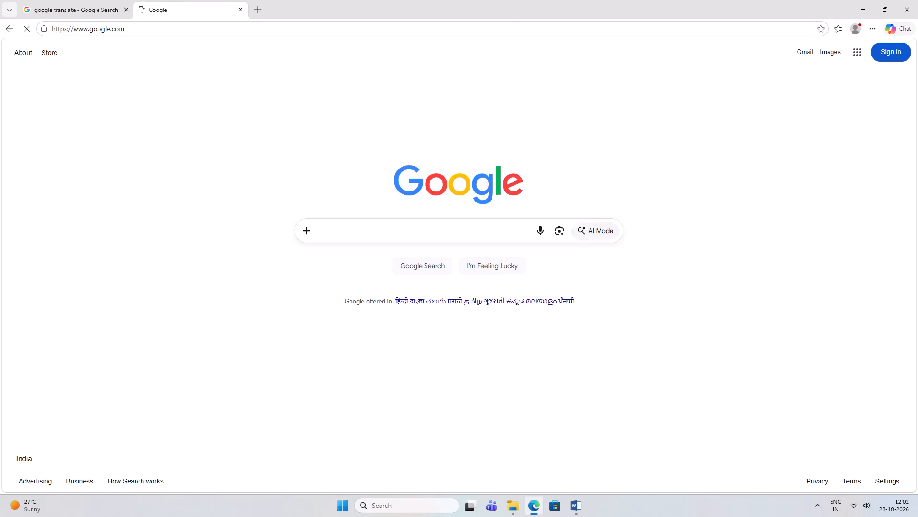
Decline the offer to download Chrome on the Google home page.
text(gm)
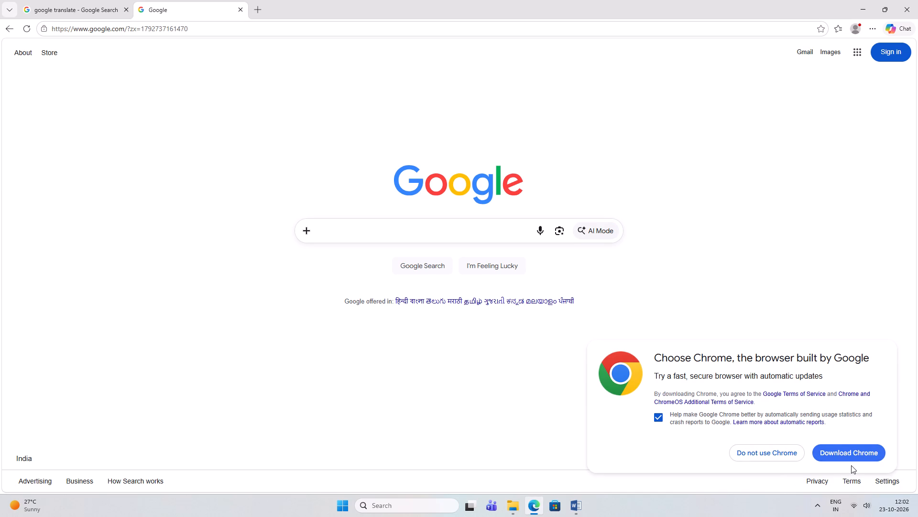
click(503, 411)
click(866, 305)
click(751, 460)
click(351, 348)
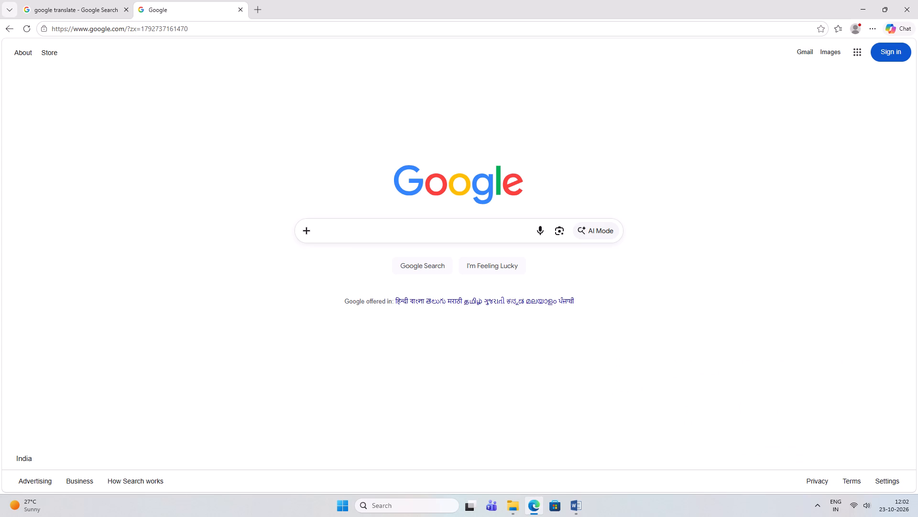
Enter "gma" as the Google search query to look for Gmail.
click(353, 234)
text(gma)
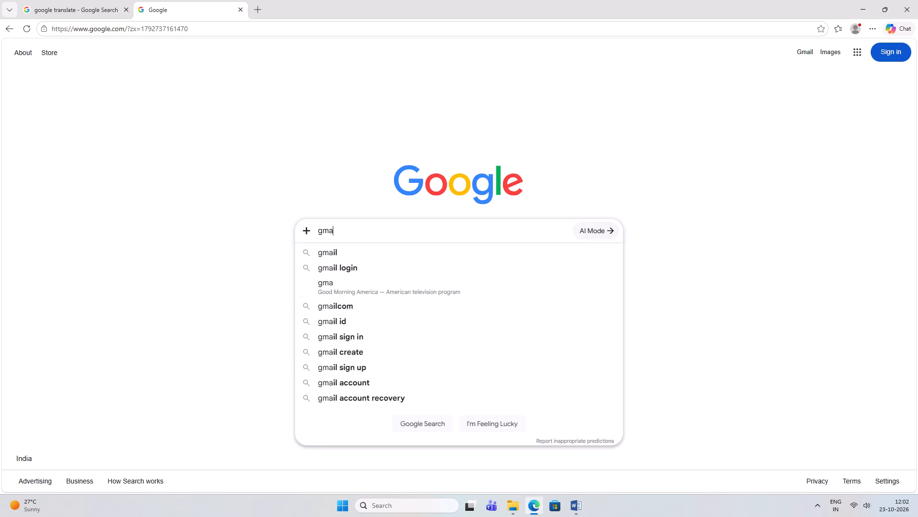
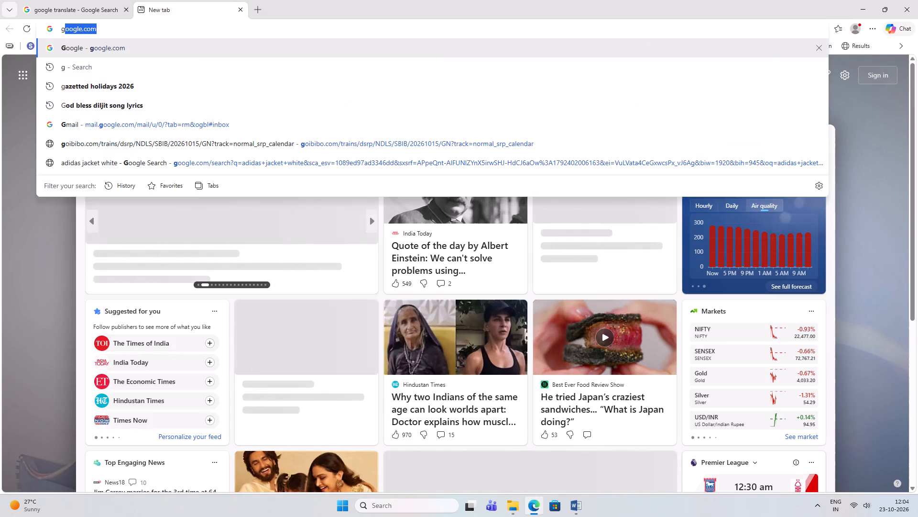
Load google.com in the new browser tab.
key(End)
key(Return)
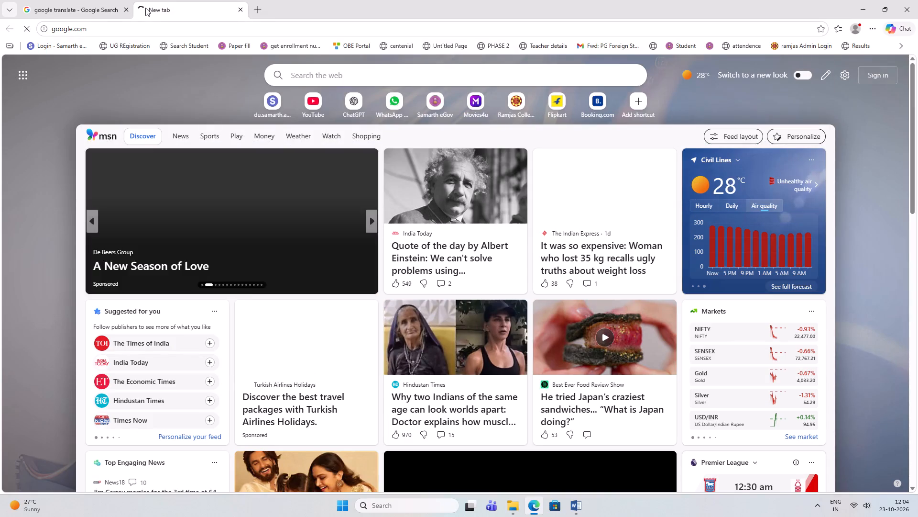
Enter "gm" in the Google search box to look for Gmail.
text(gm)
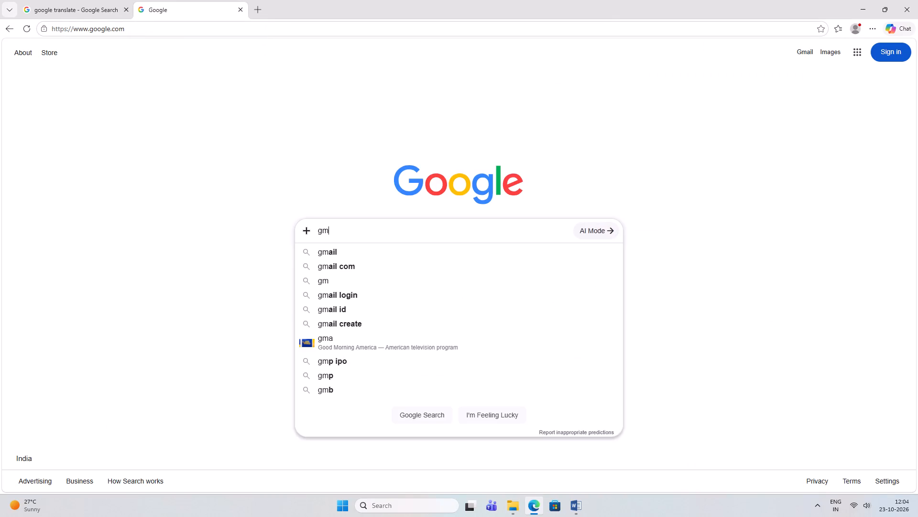
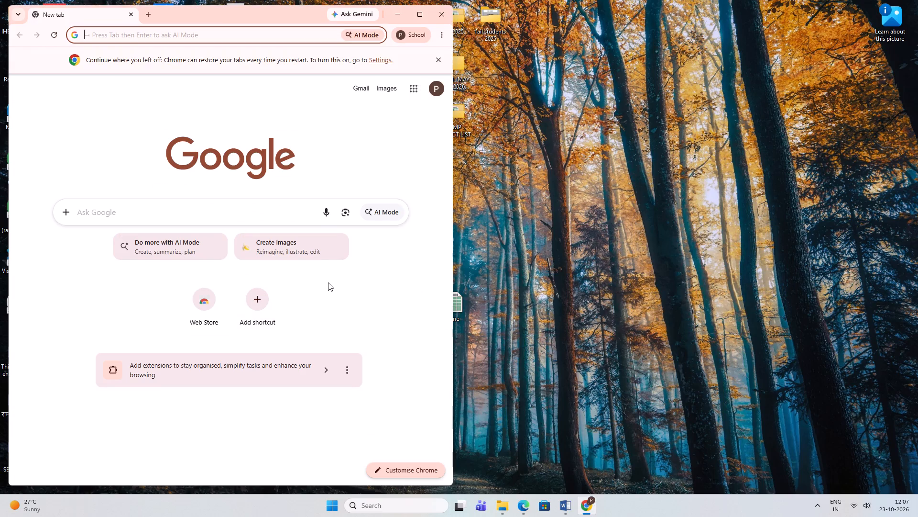
Maximise the Google Chrome window and open the profile details with the other available Chrome profiles.
scroll(373, 412, up, 5)
click(423, 15)
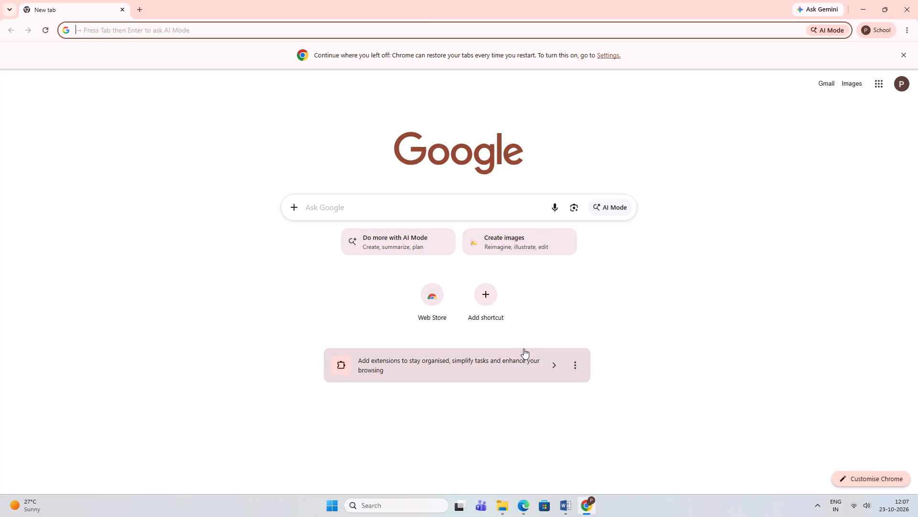
click(887, 35)
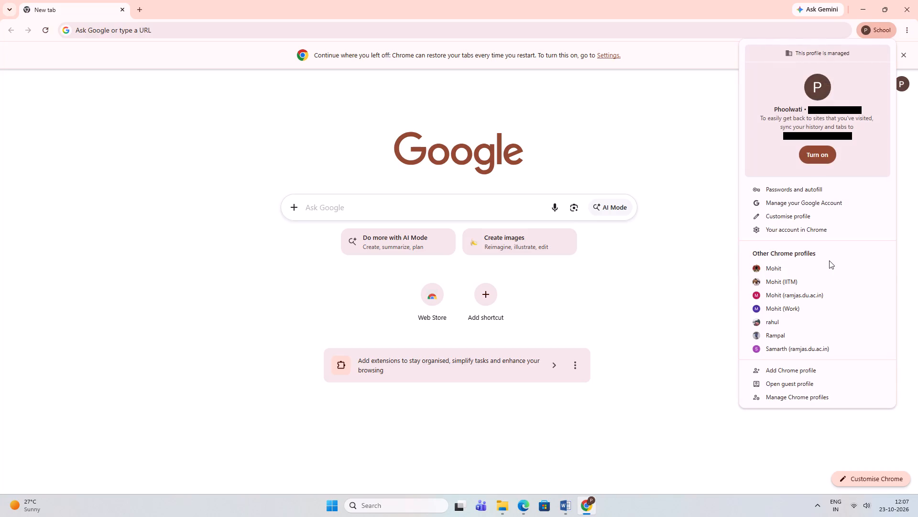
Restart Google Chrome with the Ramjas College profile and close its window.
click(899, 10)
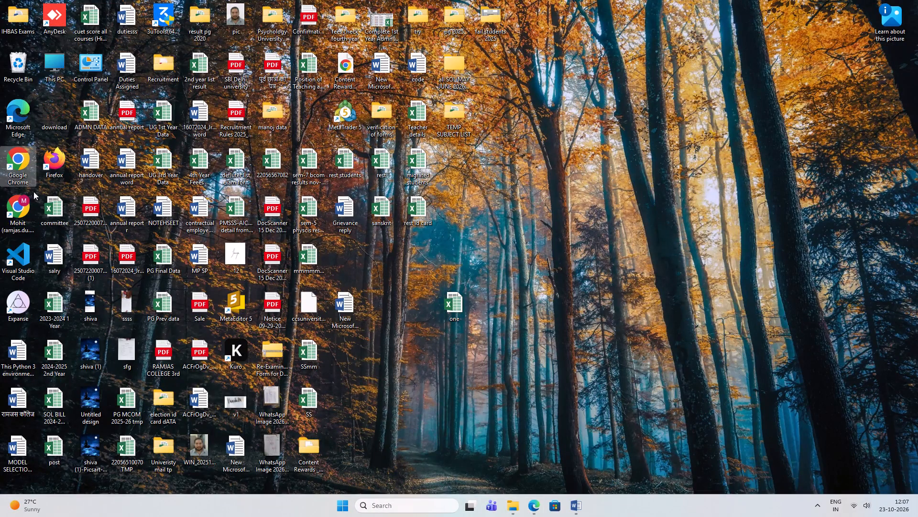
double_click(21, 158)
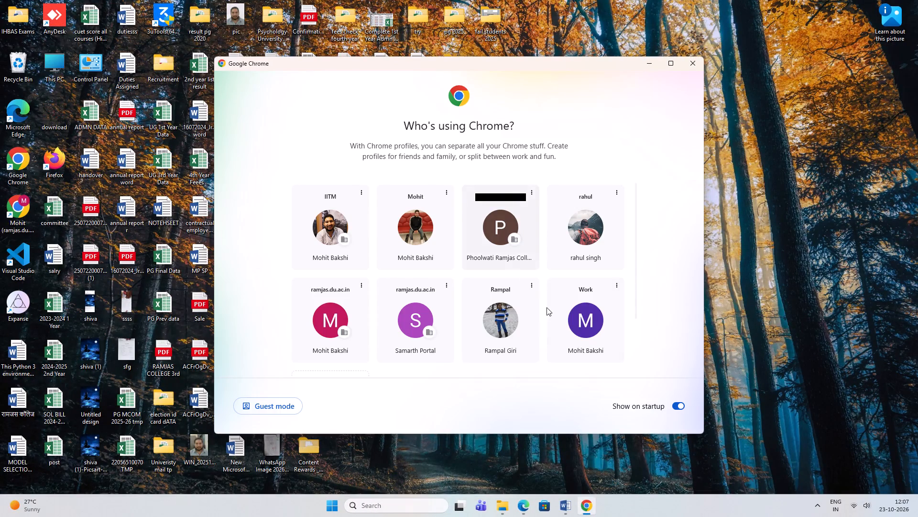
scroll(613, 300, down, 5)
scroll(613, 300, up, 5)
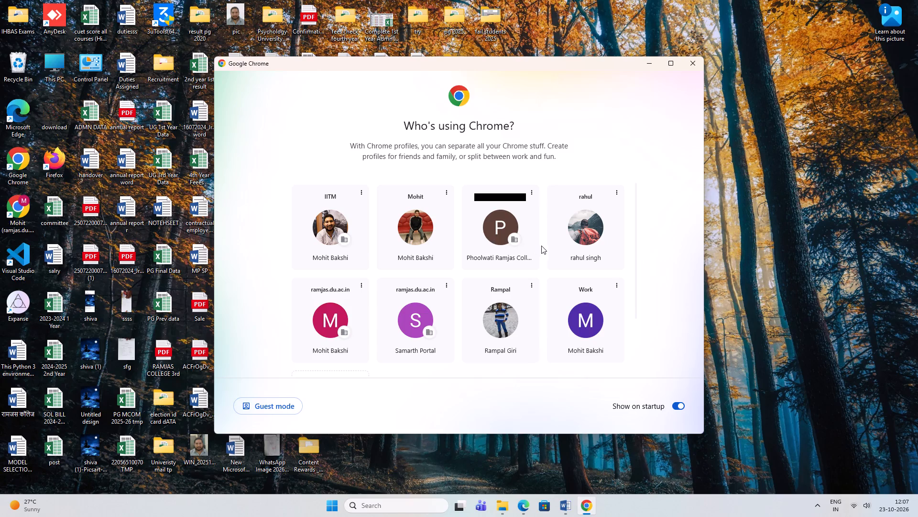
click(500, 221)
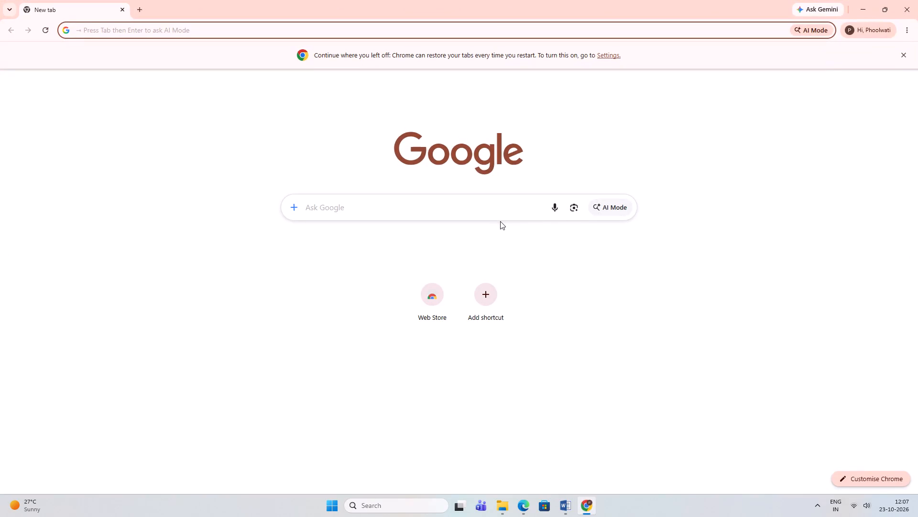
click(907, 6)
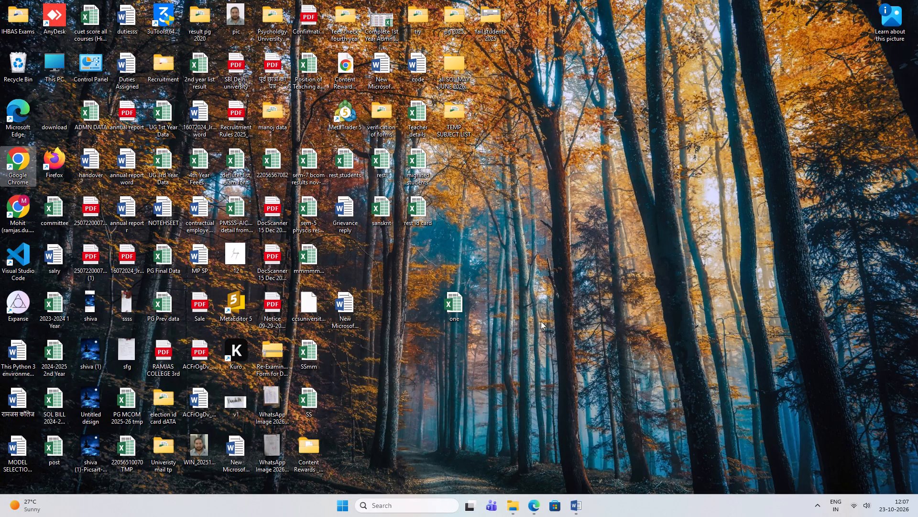
Switch to Microsoft Edge and open google.com in a new browser tab.
click(534, 495)
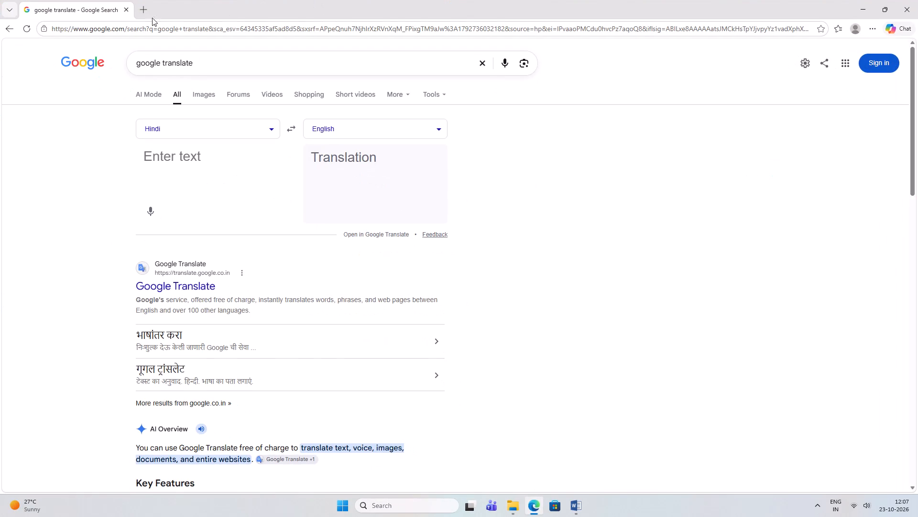
click(142, 9)
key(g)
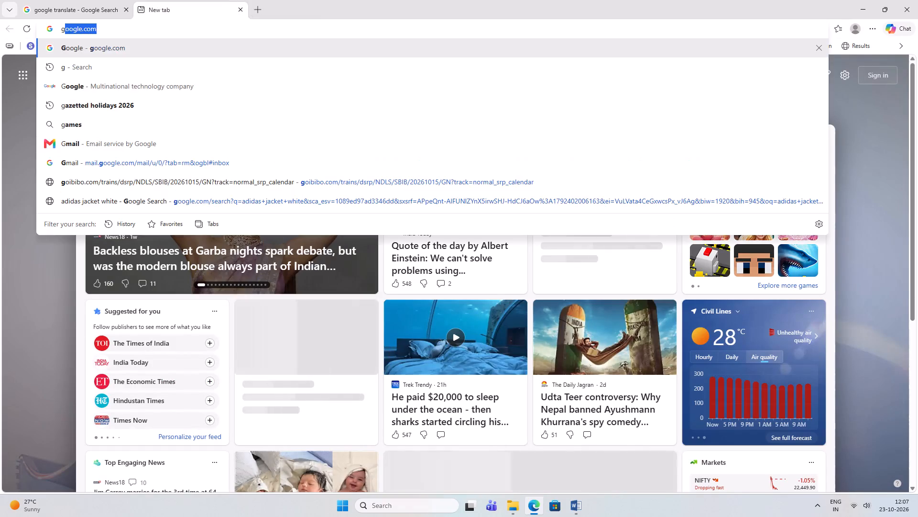
key(End)
key(Return)
Enter gm as the Google search text to look for Gmail.
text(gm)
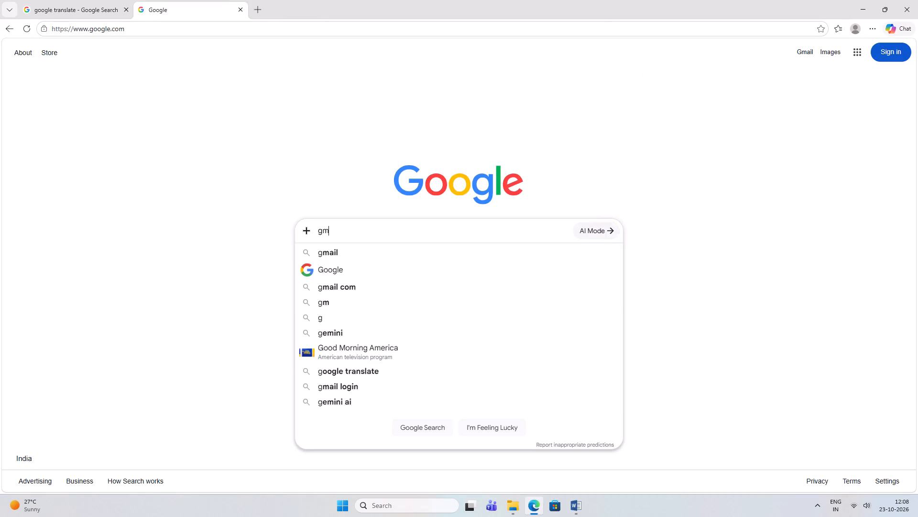